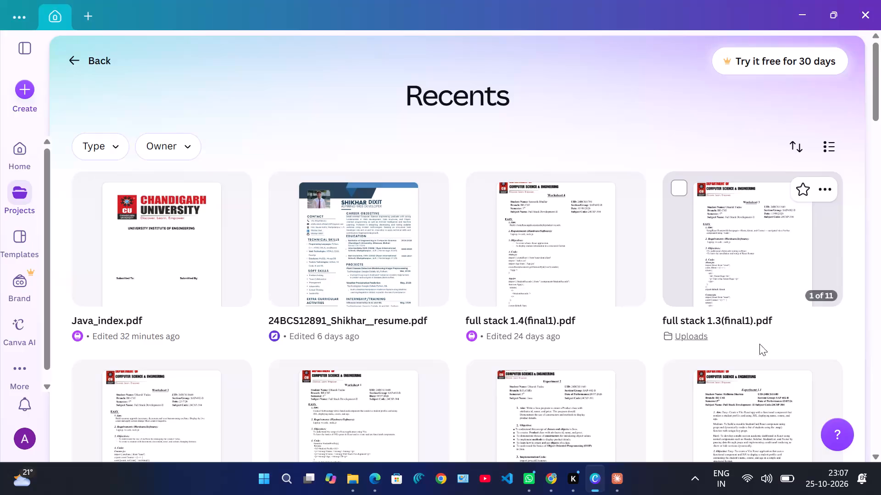
Go back to the Canva home page and open the Upload window, leaving its file picker without choosing a file.
{"action": "left_click", "coordinate": [81, 61]}
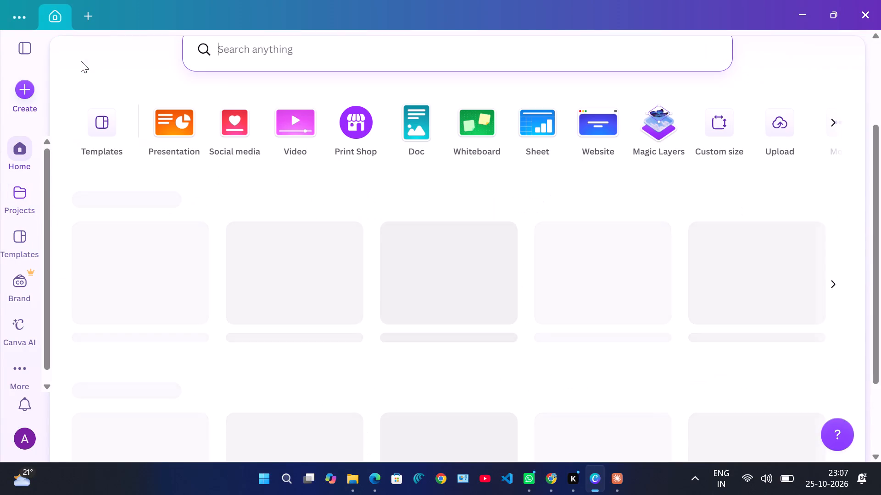
{"action": "left_click", "coordinate": [785, 123]}
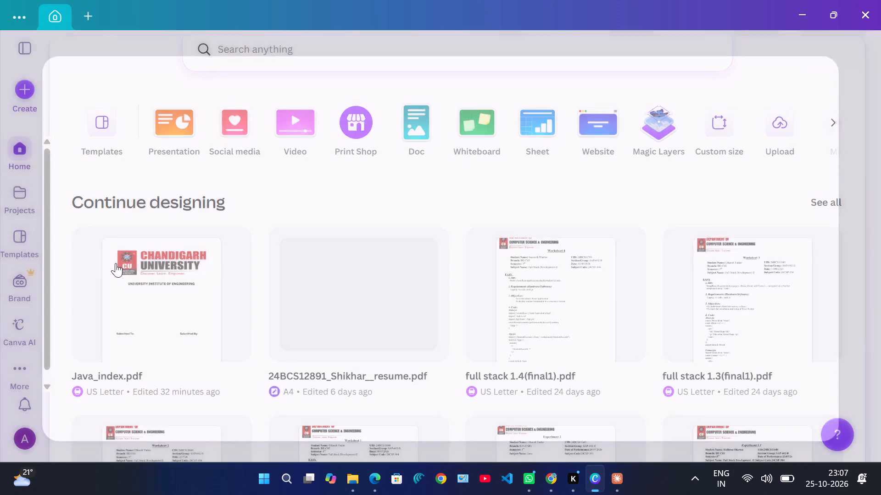
{"action": "left_click", "coordinate": [500, 316]}
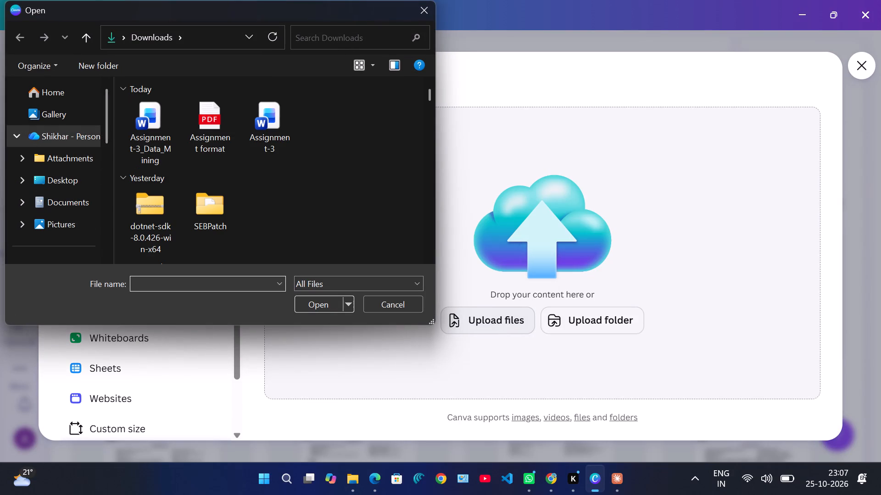
{"action": "left_click", "coordinate": [423, 5]}
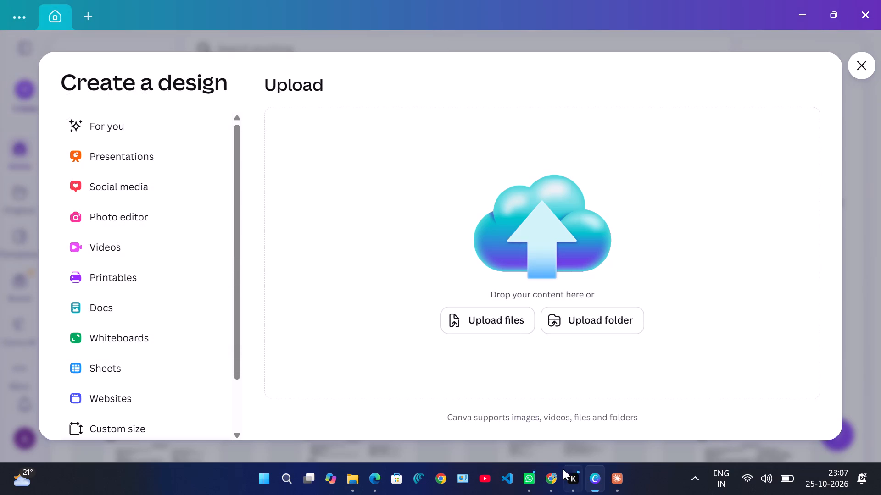
Switch to Google Chrome and open a browser window with the Singh profile that has the green S avatar.
{"action": "left_click", "coordinate": [434, 480]}
{"action": "scroll", "coordinate": [547, 297], "scroll_direction": "down", "scroll_amount": 4}
{"action": "left_click_drag", "start_coordinate": [510, 295], "coordinate": [508, 287]}
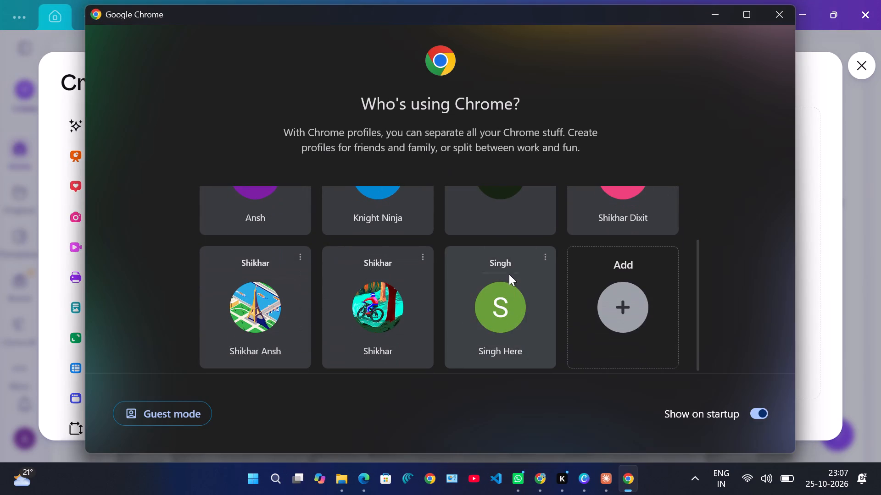
{"action": "left_click", "coordinate": [485, 294]}
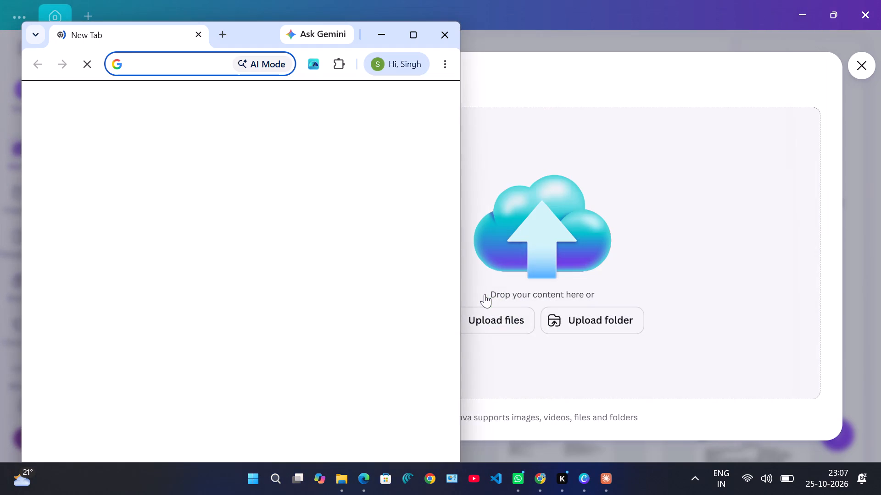
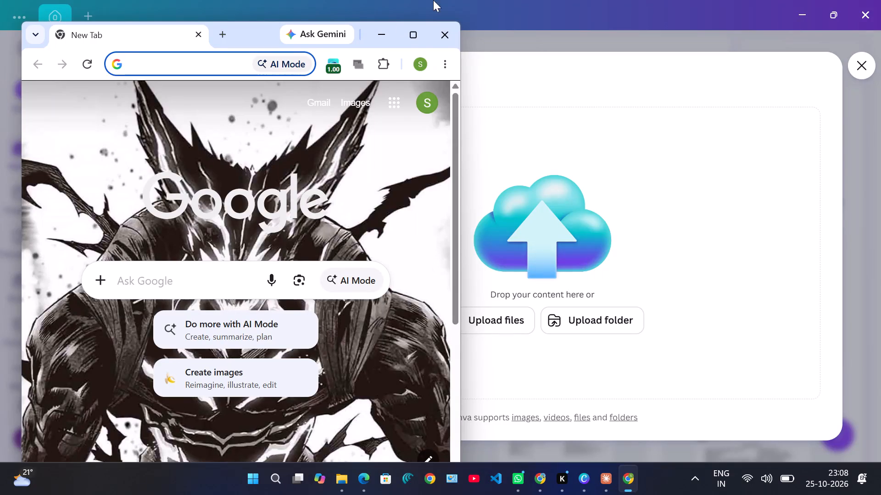
Maximize the browser window and search Google for "pdf maker".
{"action": "left_click", "coordinate": [413, 36]}
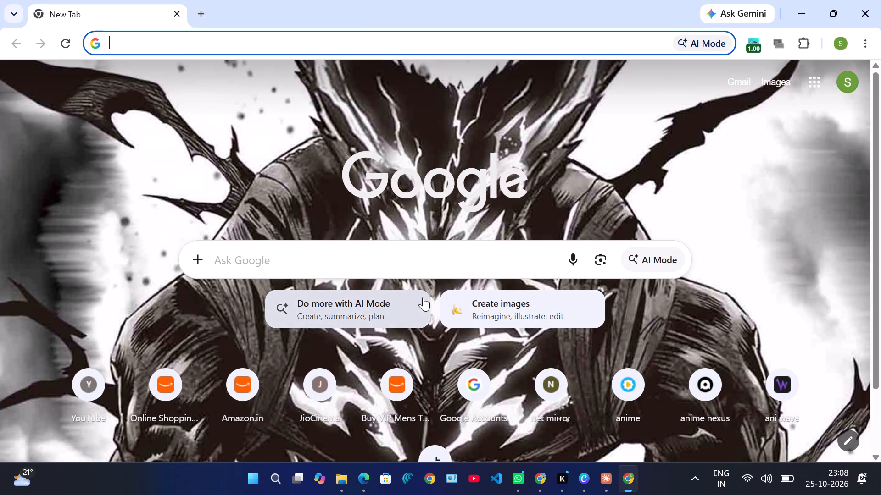
{"action": "left_click", "coordinate": [369, 264]}
{"action": "left_click", "coordinate": [253, 329]}
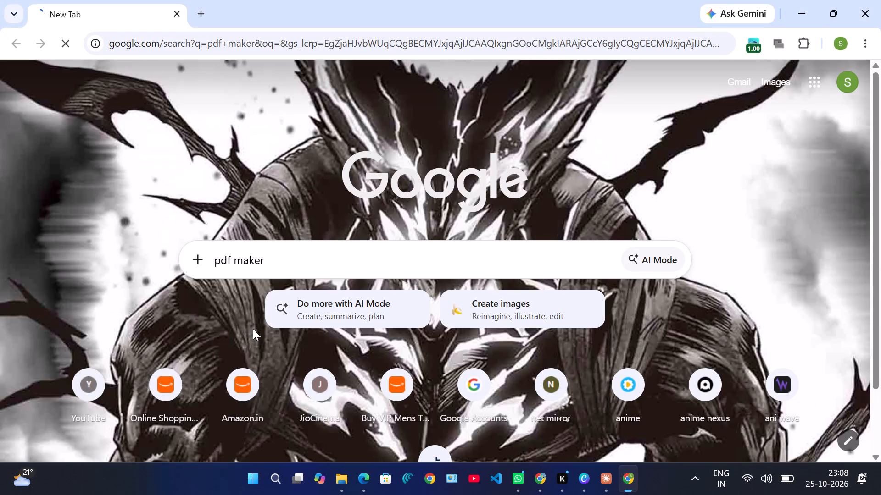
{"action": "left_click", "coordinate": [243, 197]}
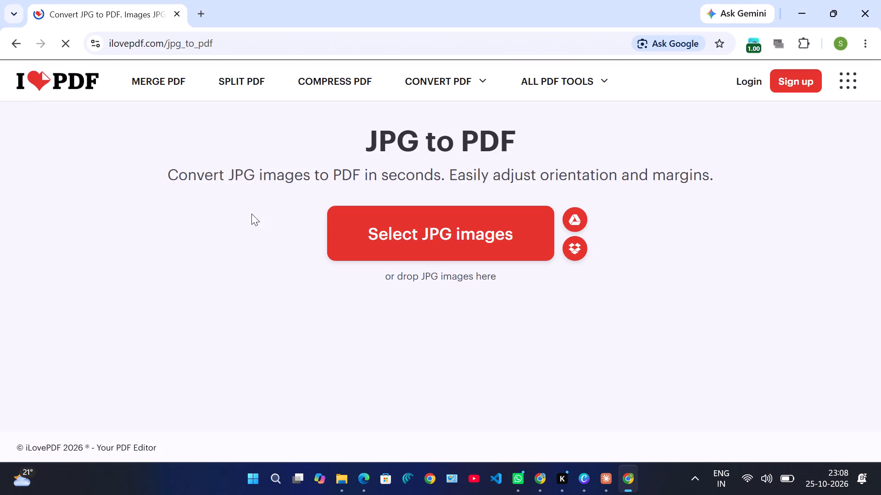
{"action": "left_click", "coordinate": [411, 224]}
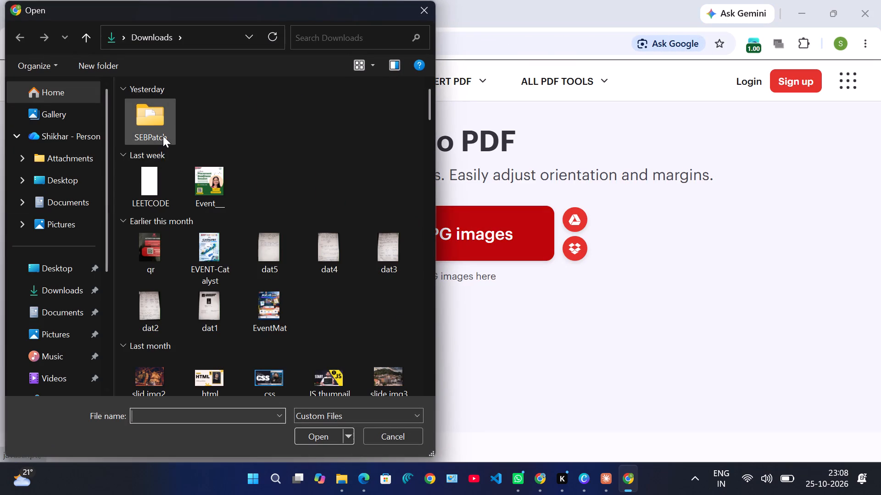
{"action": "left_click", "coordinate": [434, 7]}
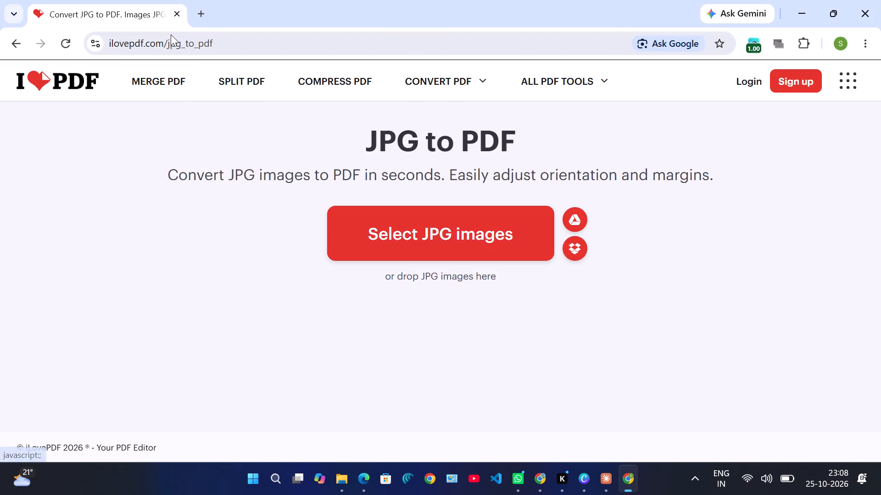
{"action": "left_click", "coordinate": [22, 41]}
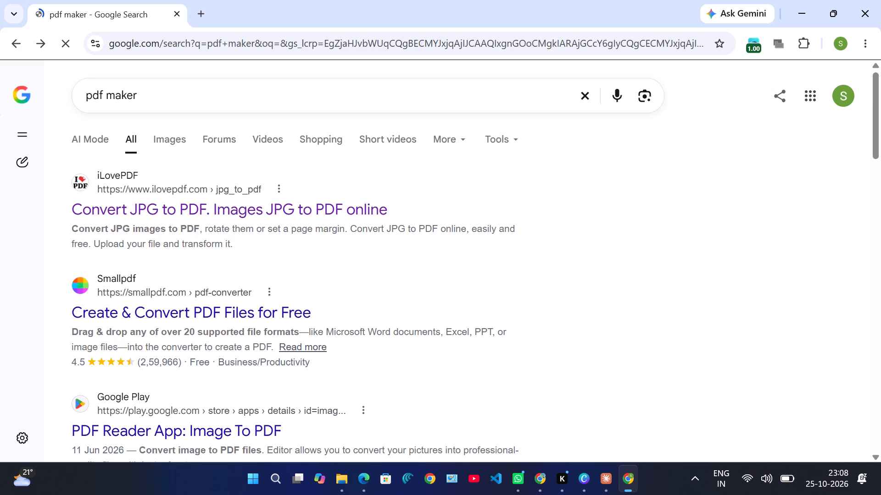
Change the search to "word tp pdf maker" and open iLovePDF's Word to PDF converter from the results.
{"action": "left_click", "coordinate": [102, 98]}
{"action": "left_click", "coordinate": [89, 94]}
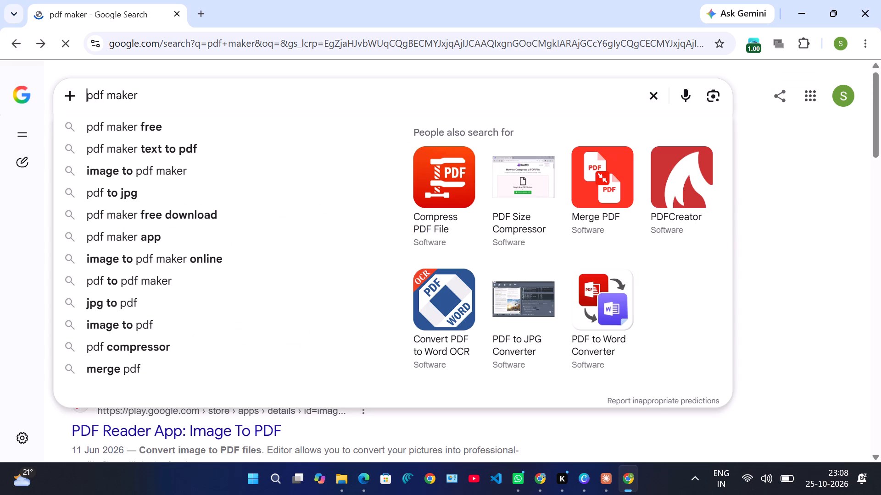
{"action": "key", "text": "w"}
{"action": "type", "text": "ord tp"}
{"action": "key", "text": "space"}
{"action": "left_click", "coordinate": [158, 129]}
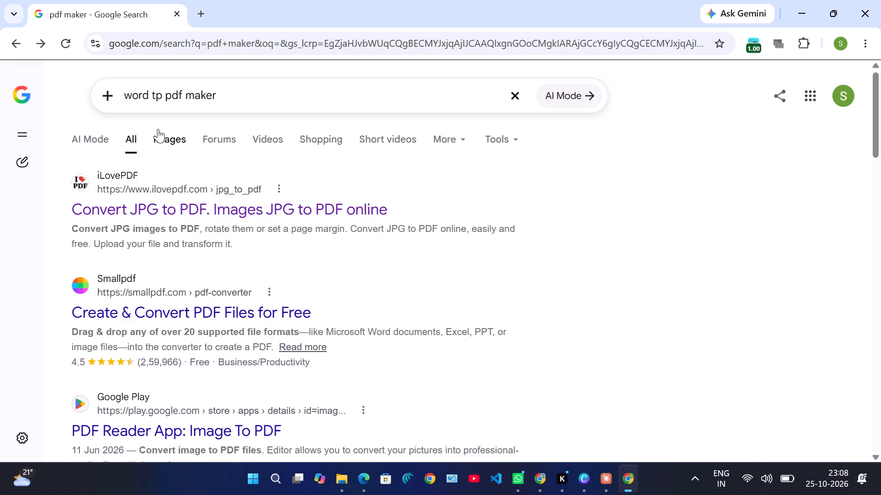
{"action": "left_click", "coordinate": [213, 203]}
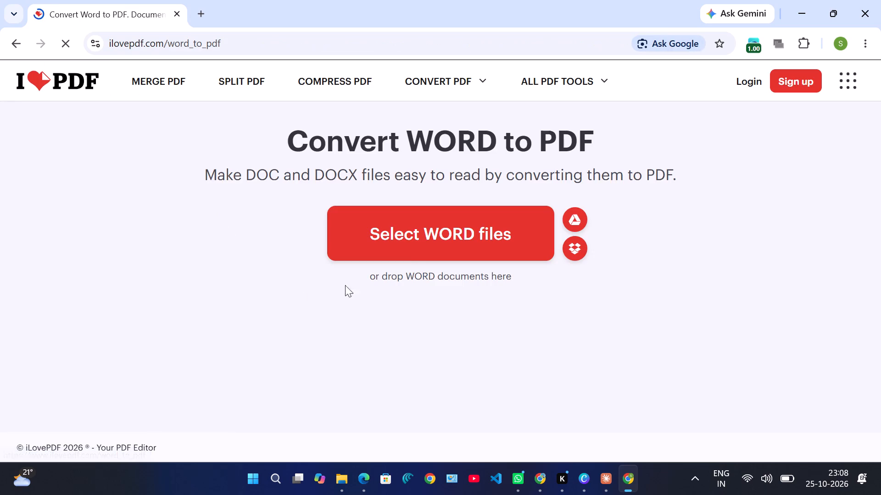
{"action": "left_click", "coordinate": [413, 249]}
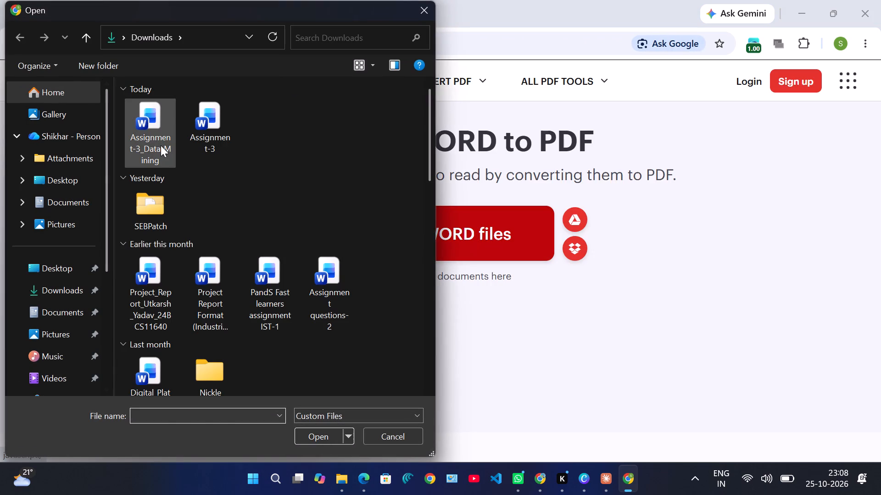
{"action": "left_click", "coordinate": [161, 145]}
{"action": "left_click", "coordinate": [327, 431]}
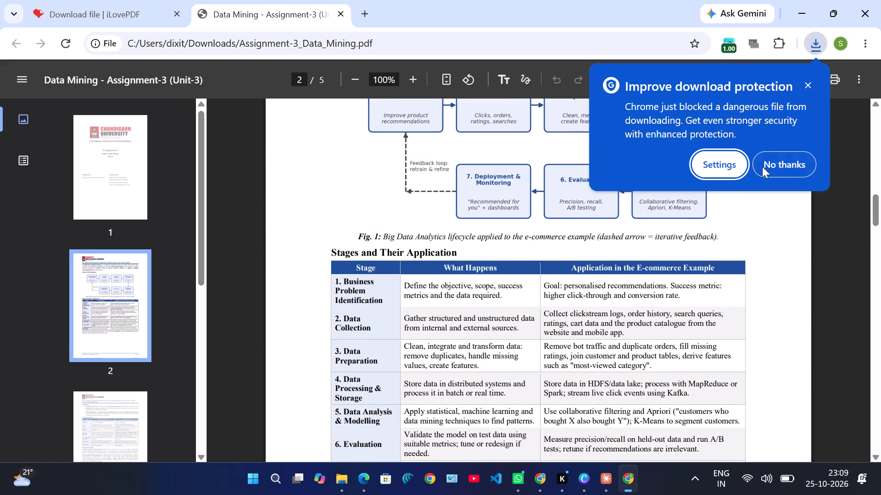
{"action": "left_click", "coordinate": [775, 161]}
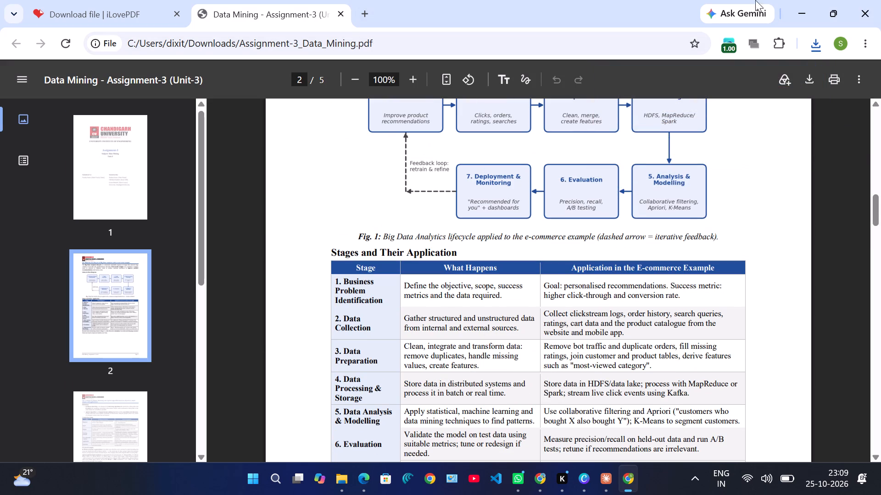
Close the iLovePDF tab and the Chrome window, and dismiss Canva's Upload window.
{"action": "left_click", "coordinate": [82, 0]}
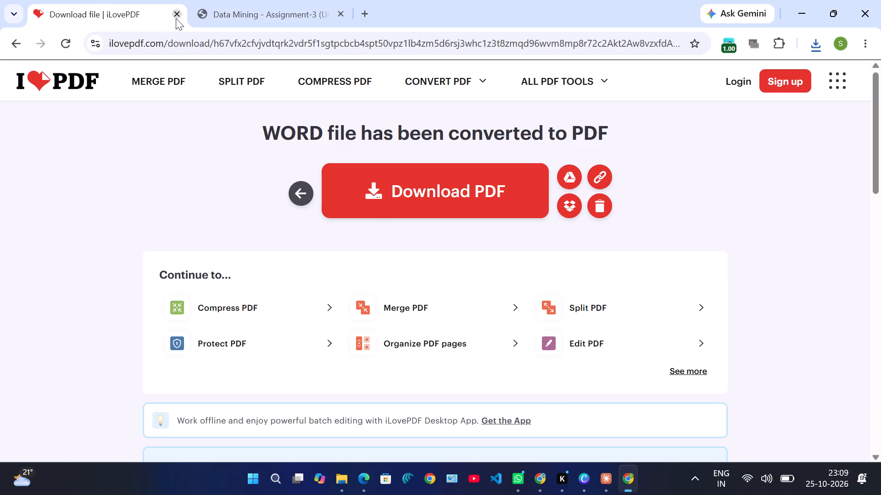
{"action": "left_click", "coordinate": [176, 18]}
{"action": "left_click", "coordinate": [880, 0]}
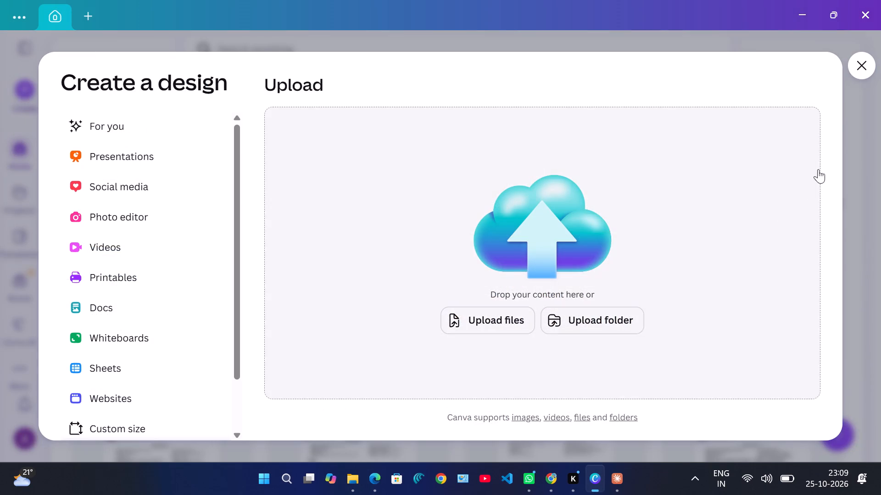
{"action": "left_click", "coordinate": [861, 65]}
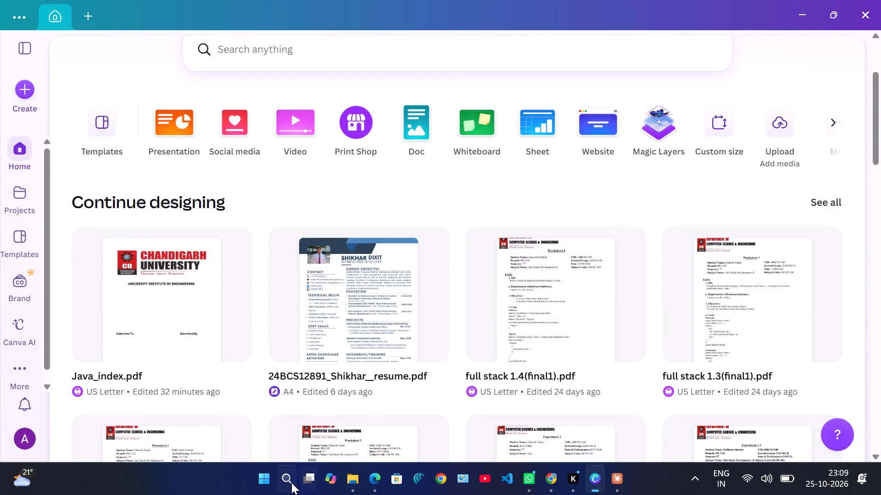
Switch to File Explorer and look in the Downloads folder for the converted Assignment-3_Data_Mining PDF.
{"action": "left_click", "coordinate": [351, 478]}
{"action": "scroll", "coordinate": [225, 218], "scroll_direction": "up", "scroll_amount": 3}
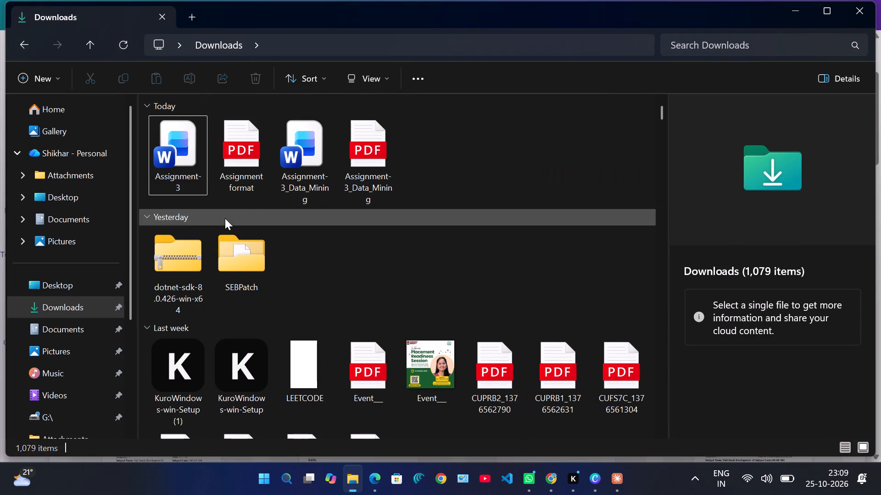
{"action": "scroll", "coordinate": [225, 218], "scroll_direction": "up", "scroll_amount": 5}
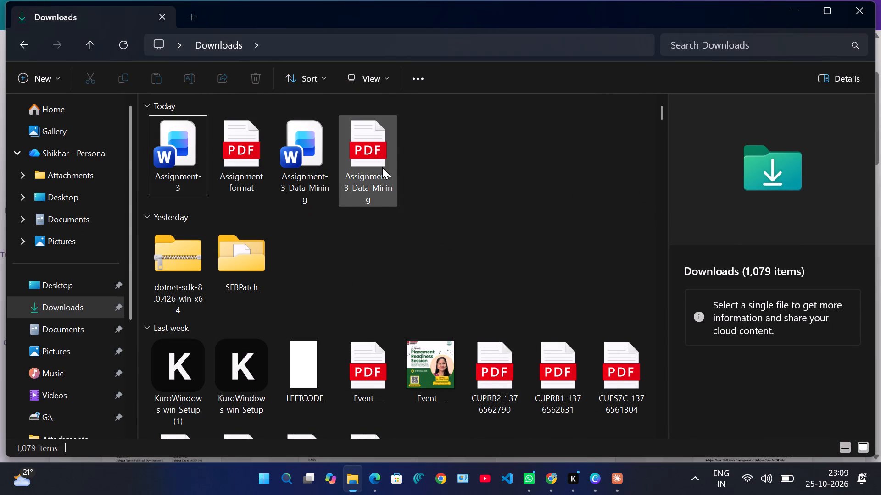
Switch back to Canva and open the Upload window from the home page.
{"action": "left_click", "coordinate": [597, 479]}
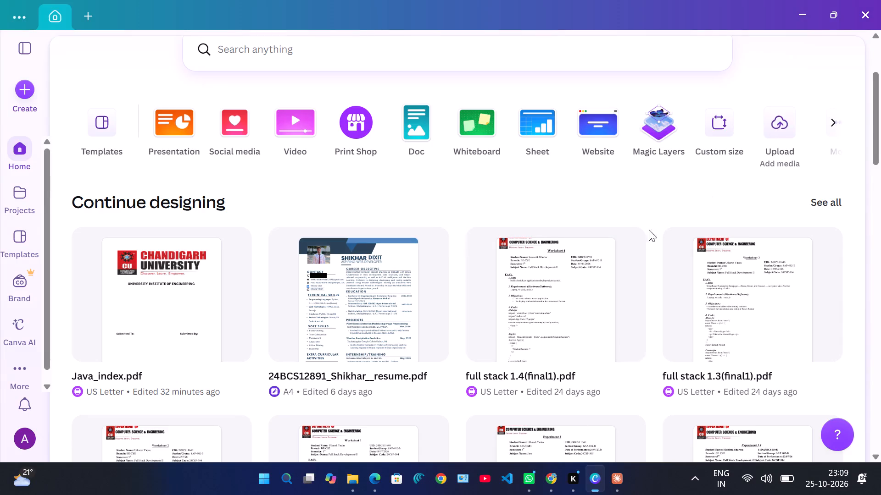
{"action": "left_click", "coordinate": [786, 132]}
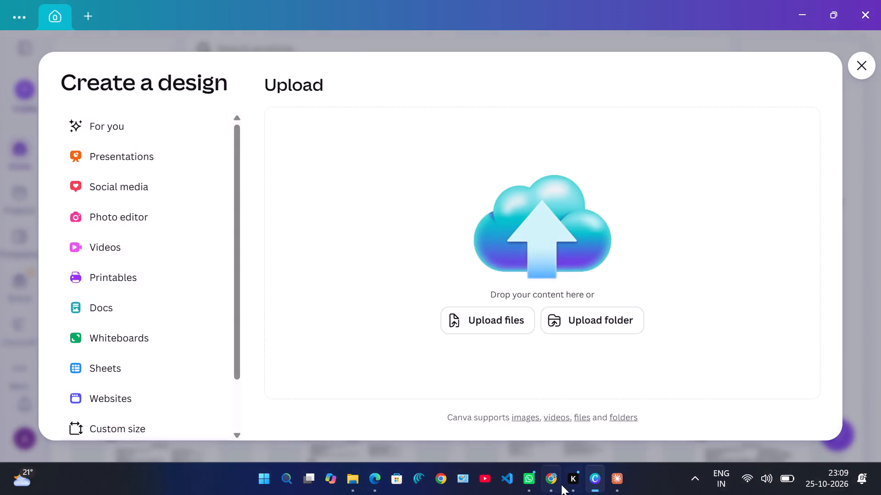
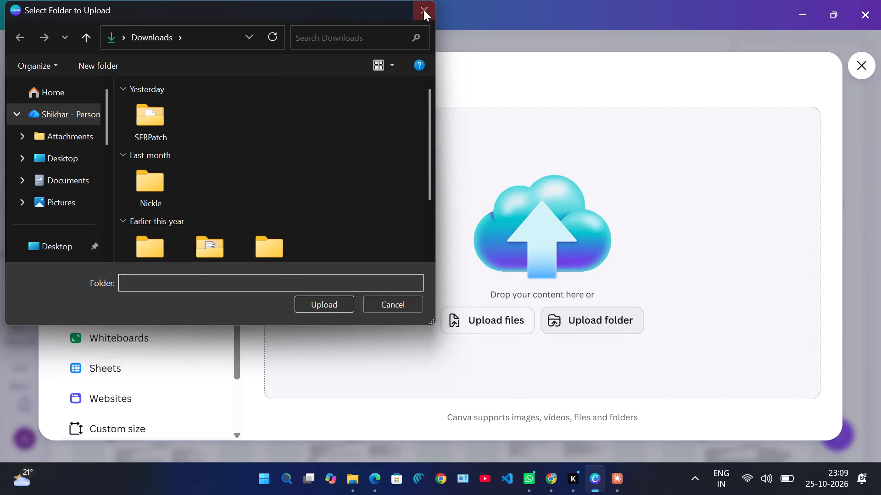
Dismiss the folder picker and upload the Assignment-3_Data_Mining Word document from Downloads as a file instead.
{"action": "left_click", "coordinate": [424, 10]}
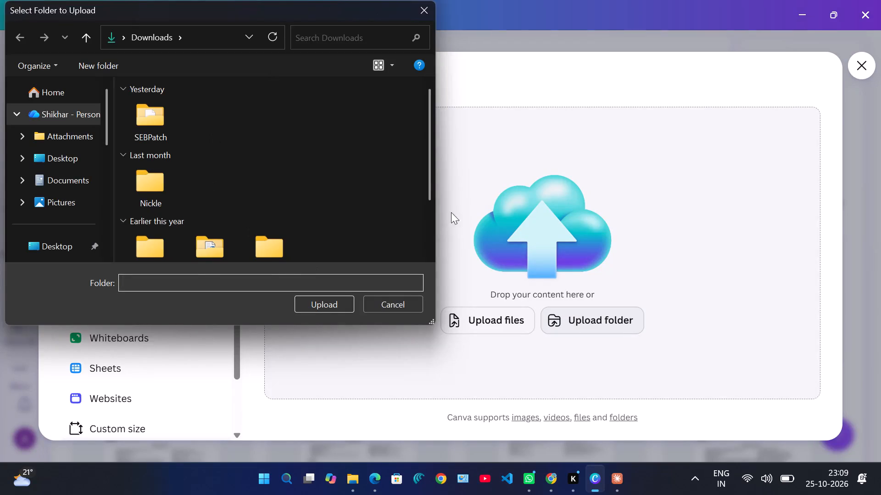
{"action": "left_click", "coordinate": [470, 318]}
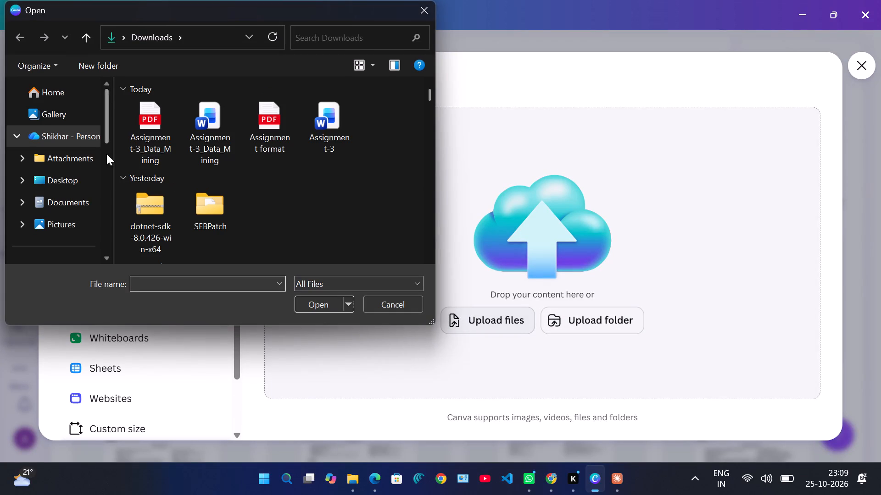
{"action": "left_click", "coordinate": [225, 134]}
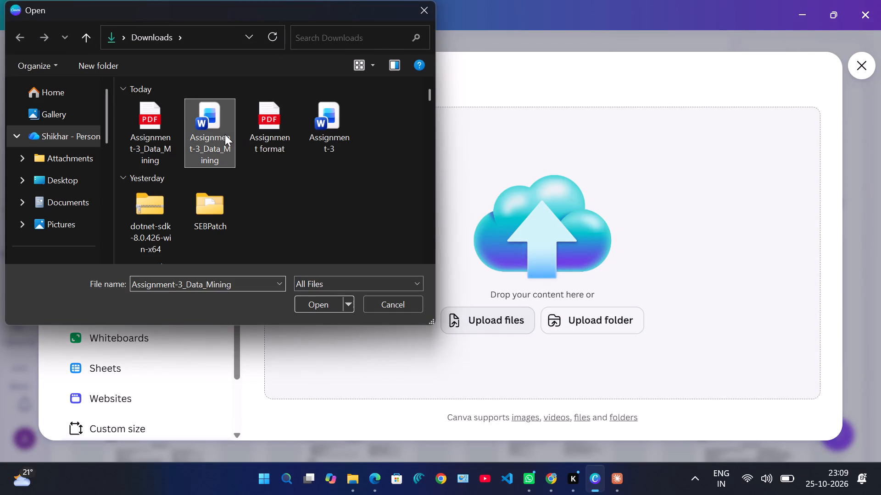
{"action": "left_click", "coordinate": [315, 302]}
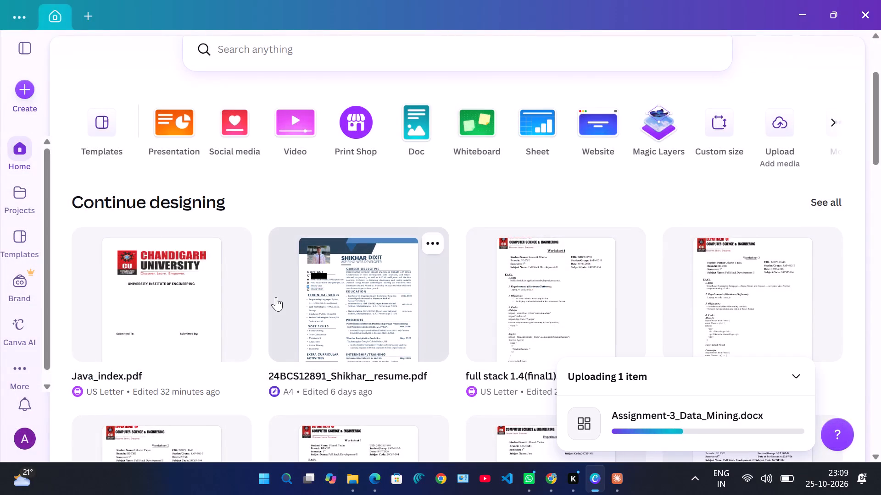
Open the uploaded Assignment-3_Data_Mining.docx from the Uploads folder and check the layout of its cover page.
{"action": "scroll", "coordinate": [409, 290], "scroll_direction": "up", "scroll_amount": 4}
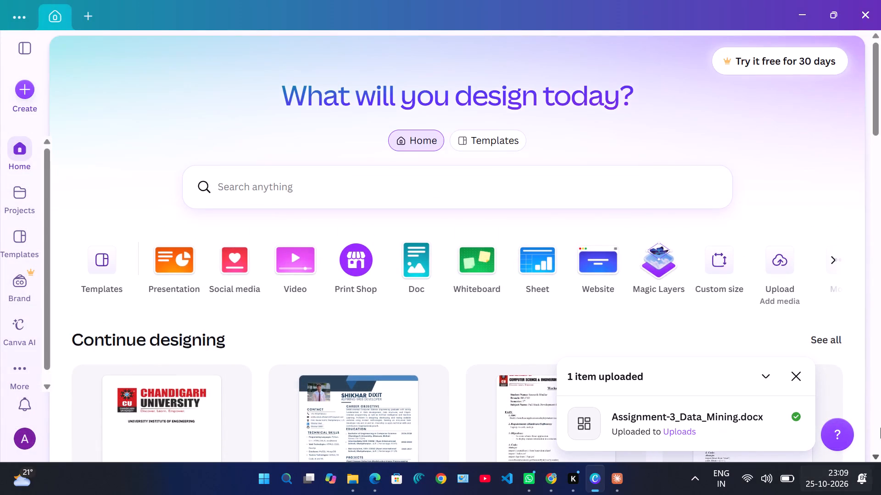
{"action": "left_click", "coordinate": [680, 431]}
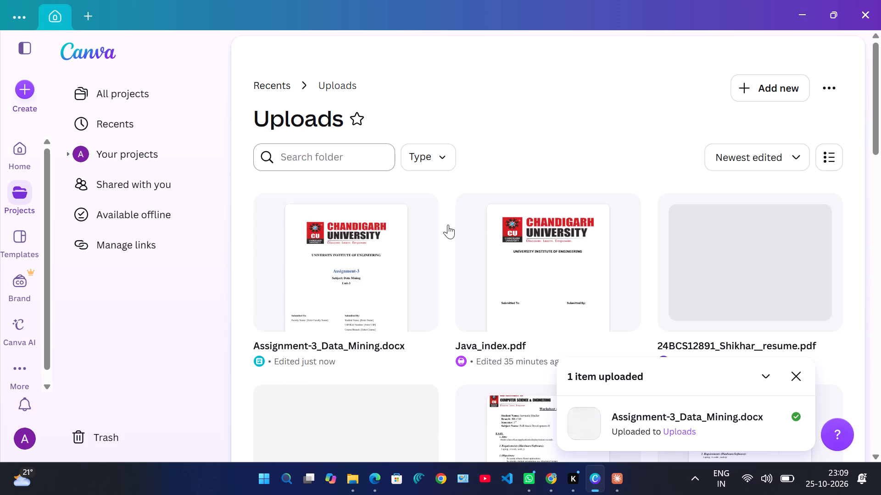
{"action": "left_click", "coordinate": [375, 293]}
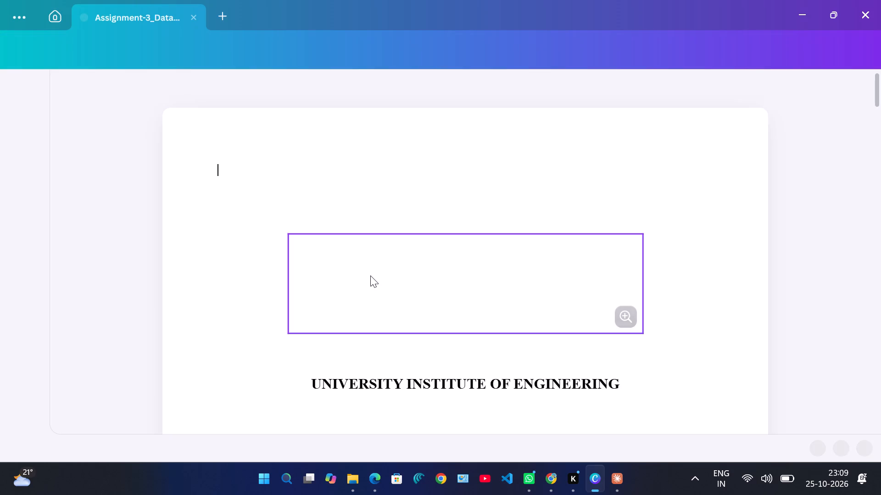
{"action": "scroll", "coordinate": [796, 282], "scroll_direction": "down", "scroll_amount": 4}
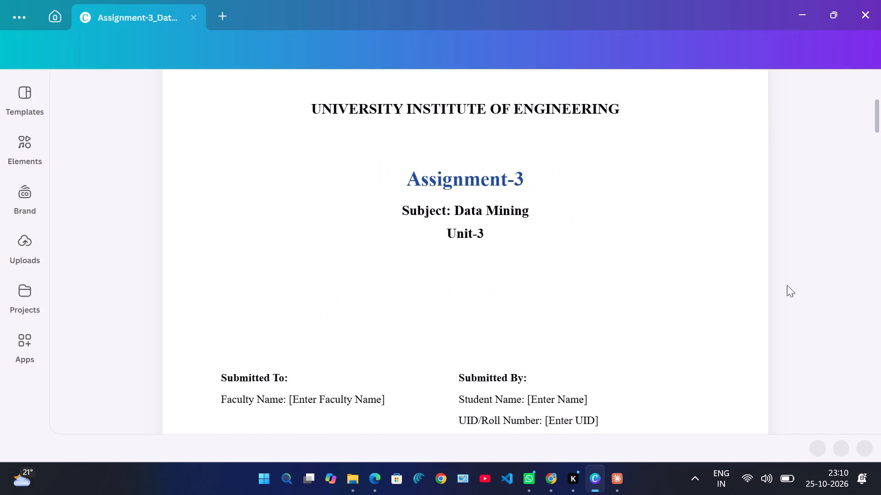
{"action": "scroll", "coordinate": [729, 276], "scroll_direction": "down", "scroll_amount": 3}
{"action": "scroll", "coordinate": [722, 275], "scroll_direction": "up", "scroll_amount": 3}
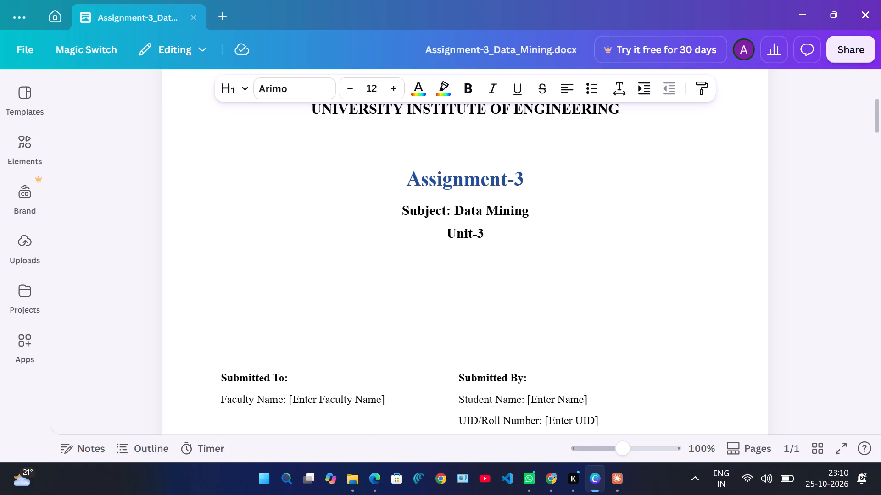
{"action": "scroll", "coordinate": [725, 230], "scroll_direction": "down", "scroll_amount": 5}
{"action": "scroll", "coordinate": [664, 225], "scroll_direction": "up", "scroll_amount": 4}
{"action": "scroll", "coordinate": [522, 186], "scroll_direction": "up", "scroll_amount": 3}
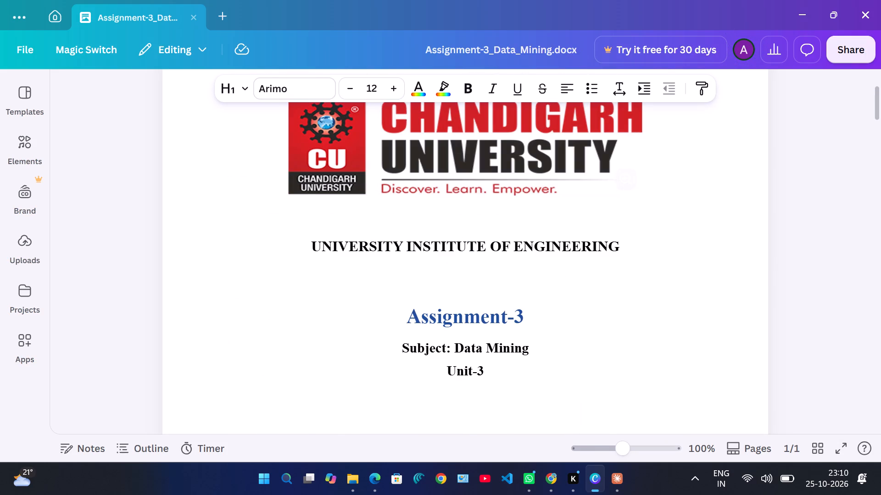
Change the text colour of the "Assignment-3" title on the cover page to black (#000000).
{"action": "left_click", "coordinate": [479, 307]}
{"action": "left_click", "coordinate": [524, 317]}
{"action": "left_click_drag", "start_coordinate": [524, 317], "coordinate": [469, 312]}
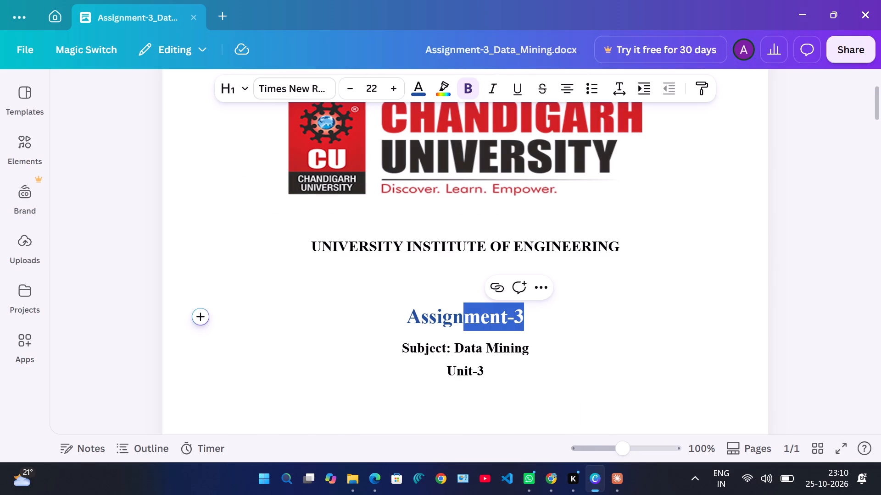
{"action": "left_click_drag", "start_coordinate": [469, 312], "coordinate": [401, 313]}
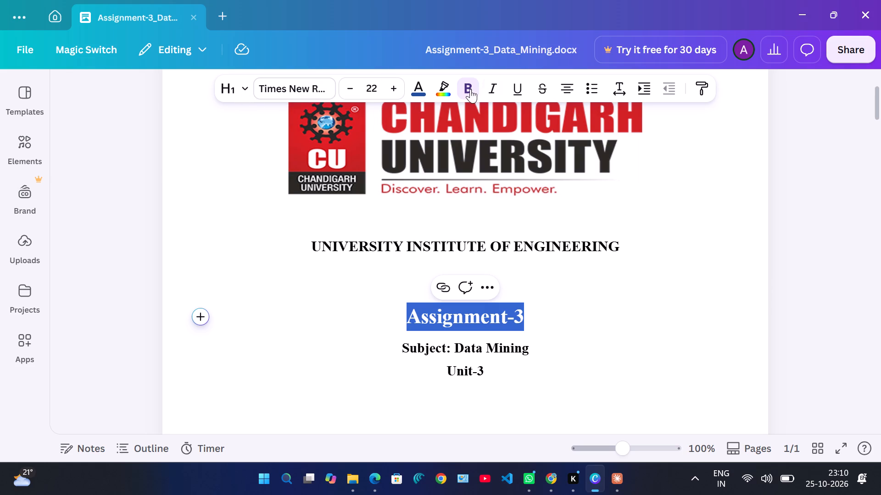
{"action": "left_click", "coordinate": [424, 88]}
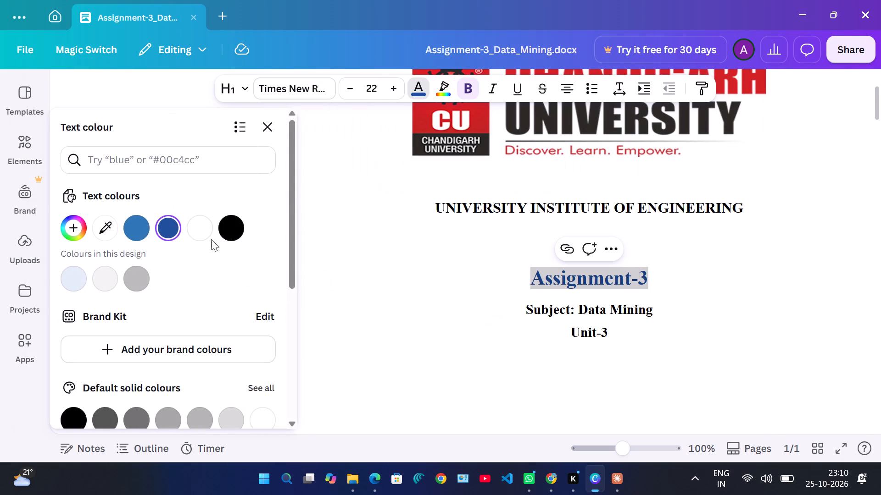
{"action": "left_click", "coordinate": [243, 232]}
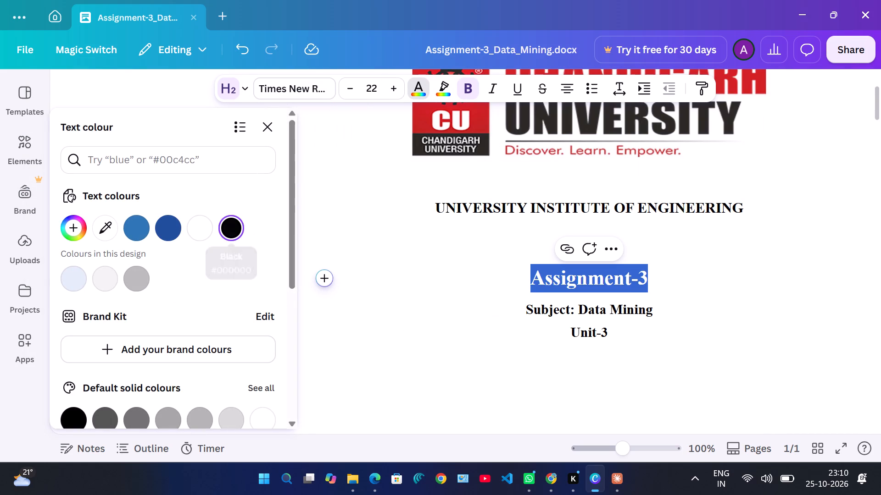
{"action": "left_click", "coordinate": [426, 252]}
{"action": "scroll", "coordinate": [511, 313], "scroll_direction": "down", "scroll_amount": 7}
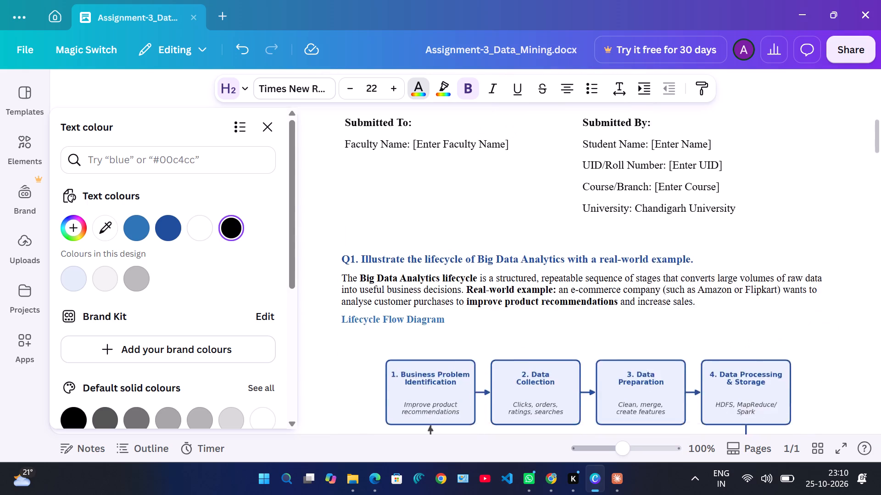
{"action": "scroll", "coordinate": [502, 269], "scroll_direction": "up", "scroll_amount": 2}
{"action": "left_click", "coordinate": [695, 260]}
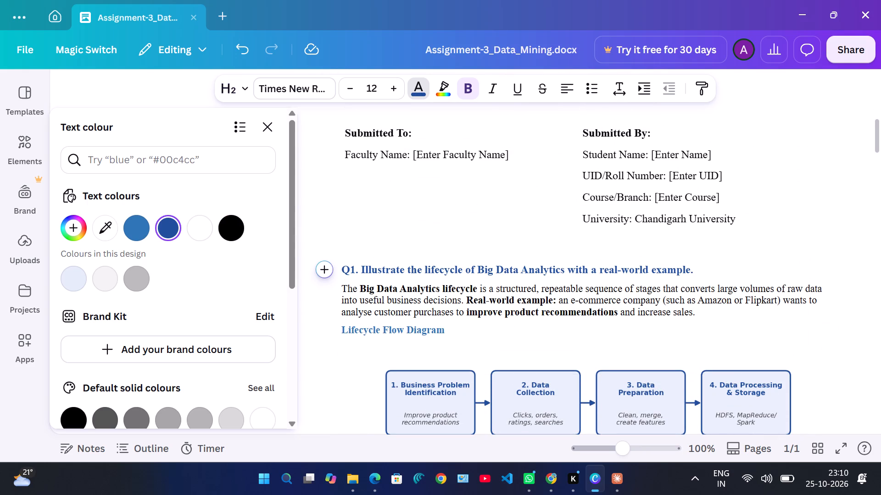
{"action": "left_click", "coordinate": [265, 130]}
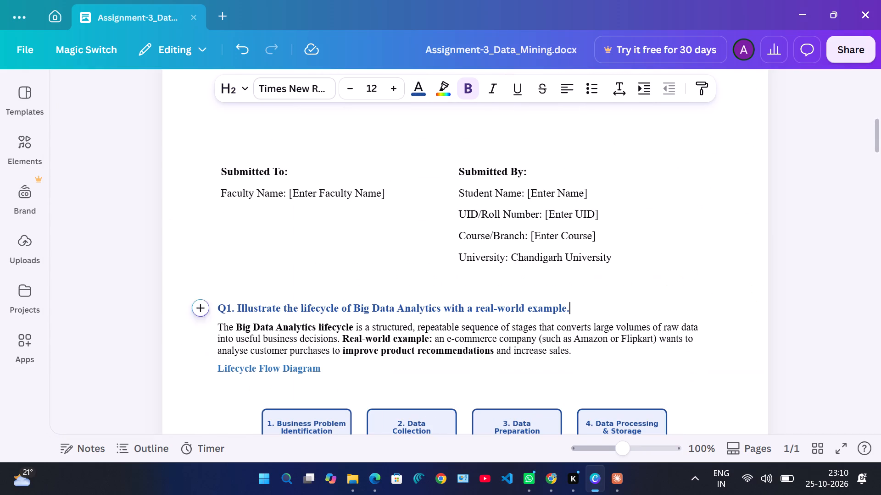
Look through the imported document from the cover page to the Q1, Q2 and MapReduce sections, checking headings, diagrams and tables.
{"action": "scroll", "coordinate": [650, 303], "scroll_direction": "down", "scroll_amount": 2}
{"action": "scroll", "coordinate": [650, 303], "scroll_direction": "up", "scroll_amount": 6}
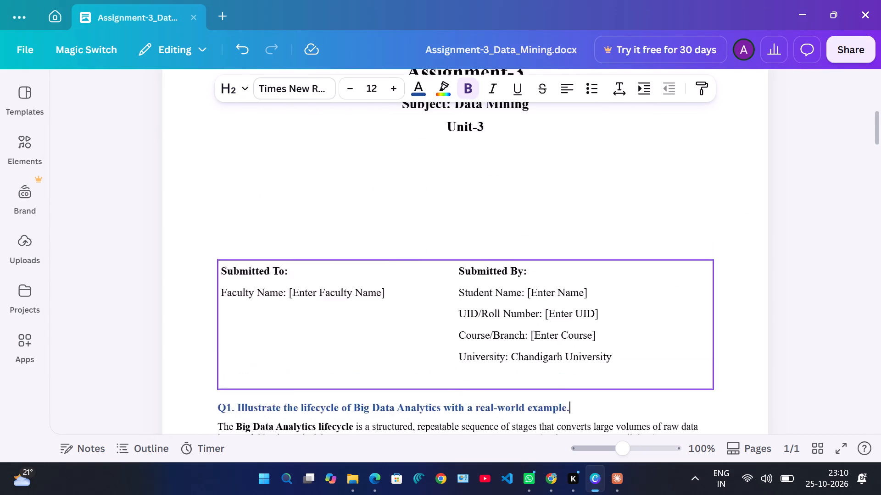
{"action": "scroll", "coordinate": [652, 304], "scroll_direction": "up", "scroll_amount": 5}
{"action": "scroll", "coordinate": [652, 304], "scroll_direction": "down", "scroll_amount": 11}
{"action": "scroll", "coordinate": [652, 304], "scroll_direction": "up", "scroll_amount": 3}
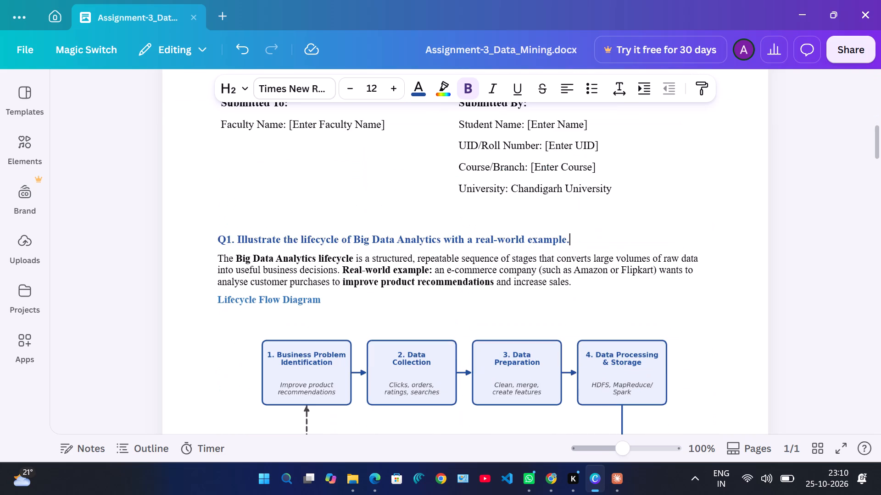
{"action": "scroll", "coordinate": [652, 304], "scroll_direction": "down", "scroll_amount": 19}
{"action": "scroll", "coordinate": [652, 303], "scroll_direction": "down", "scroll_amount": 7}
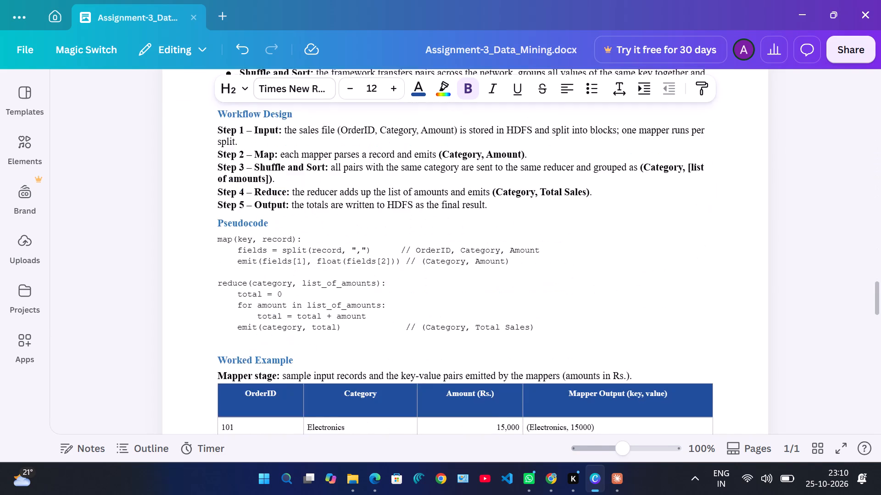
{"action": "scroll", "coordinate": [652, 303], "scroll_direction": "down", "scroll_amount": 3}
{"action": "scroll", "coordinate": [652, 303], "scroll_direction": "up", "scroll_amount": 18}
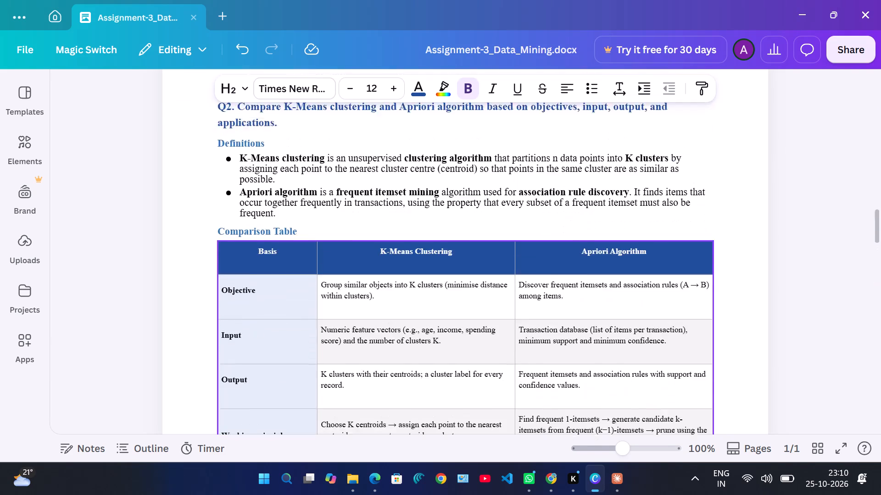
{"action": "scroll", "coordinate": [652, 303], "scroll_direction": "up", "scroll_amount": 20}
{"action": "scroll", "coordinate": [652, 303], "scroll_direction": "up", "scroll_amount": 3}
{"action": "scroll", "coordinate": [652, 303], "scroll_direction": "down", "scroll_amount": 5}
Switch to Claude, where the Assignment 3 data mining PDF is open.
{"action": "left_click", "coordinate": [613, 474]}
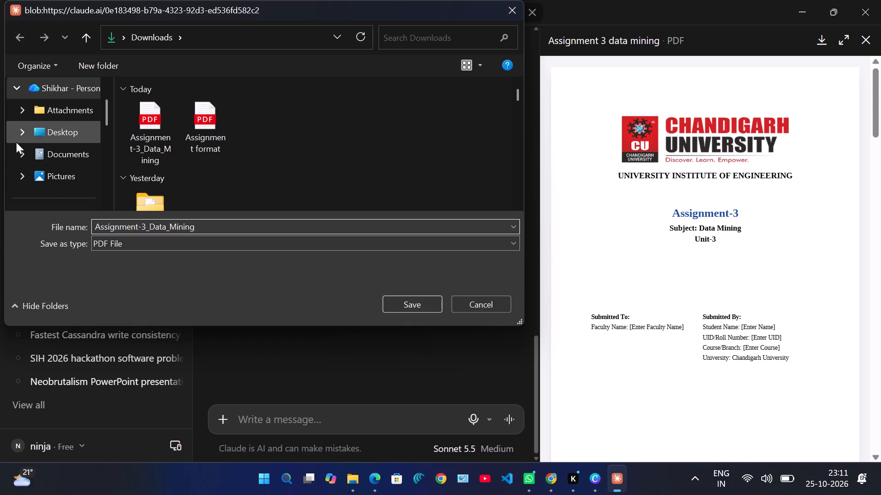
{"action": "scroll", "coordinate": [18, 142], "scroll_direction": "down", "scroll_amount": 1}
{"action": "left_click", "coordinate": [67, 176]}
{"action": "left_click", "coordinate": [414, 303]}
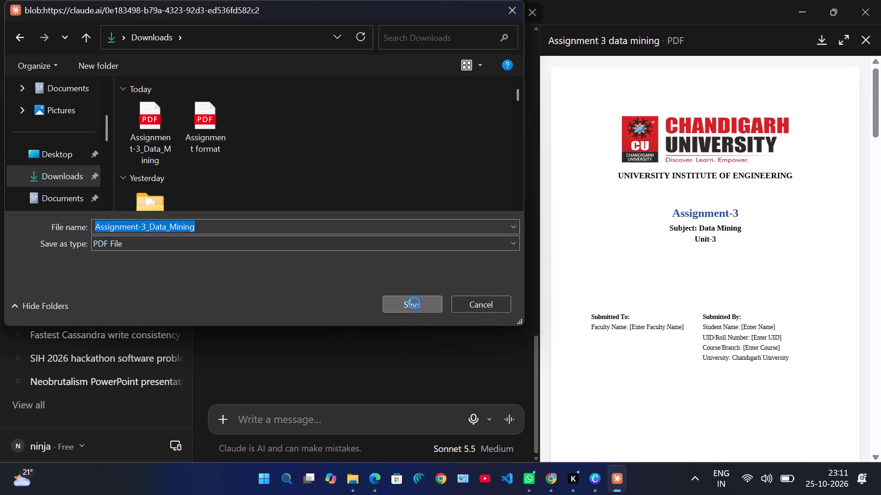
{"action": "left_click", "coordinate": [485, 242]}
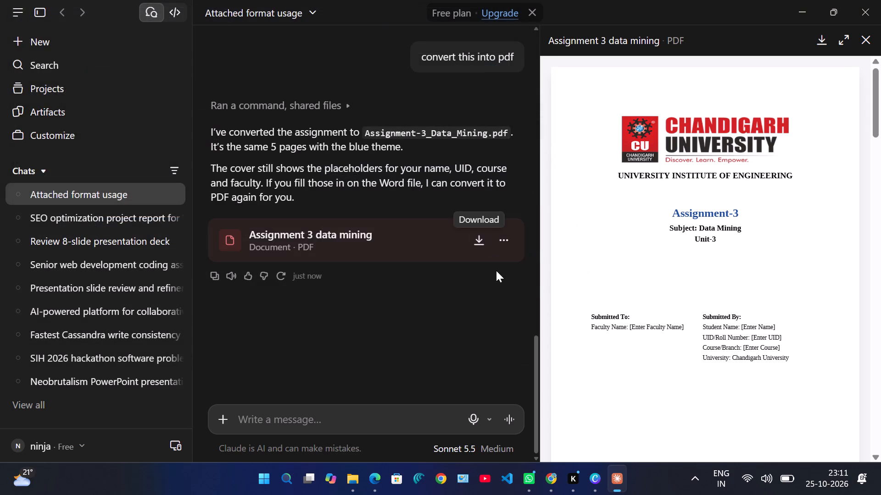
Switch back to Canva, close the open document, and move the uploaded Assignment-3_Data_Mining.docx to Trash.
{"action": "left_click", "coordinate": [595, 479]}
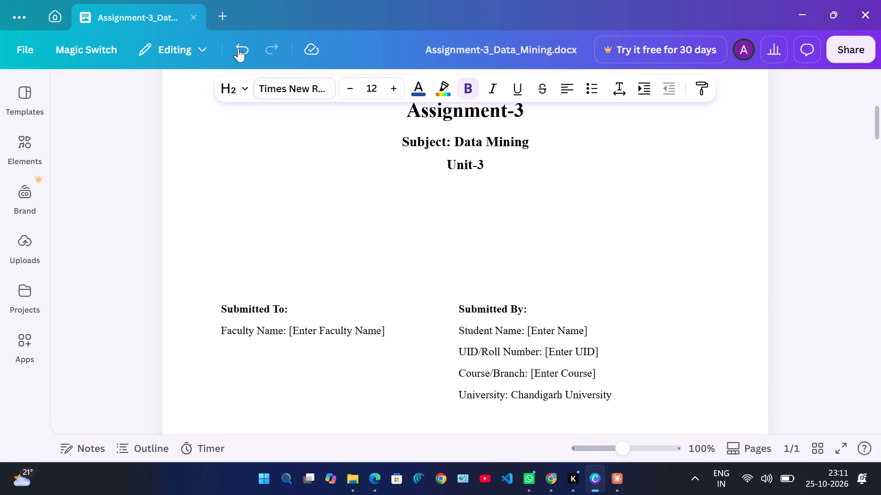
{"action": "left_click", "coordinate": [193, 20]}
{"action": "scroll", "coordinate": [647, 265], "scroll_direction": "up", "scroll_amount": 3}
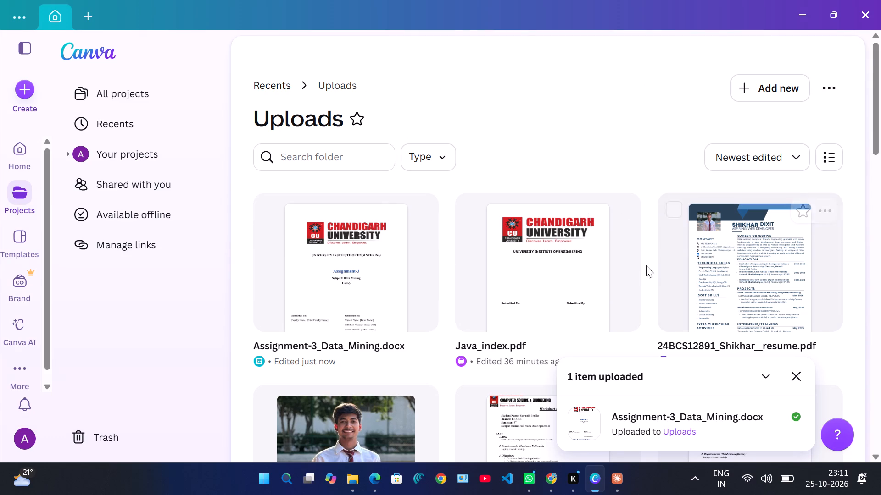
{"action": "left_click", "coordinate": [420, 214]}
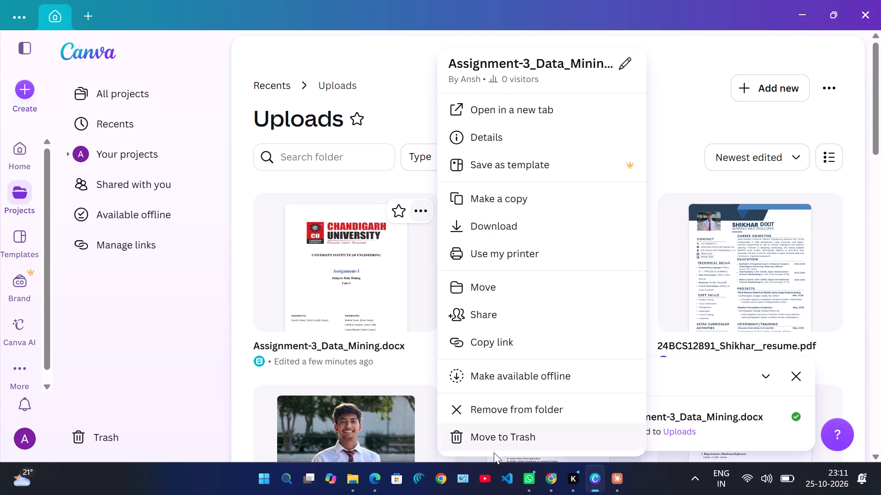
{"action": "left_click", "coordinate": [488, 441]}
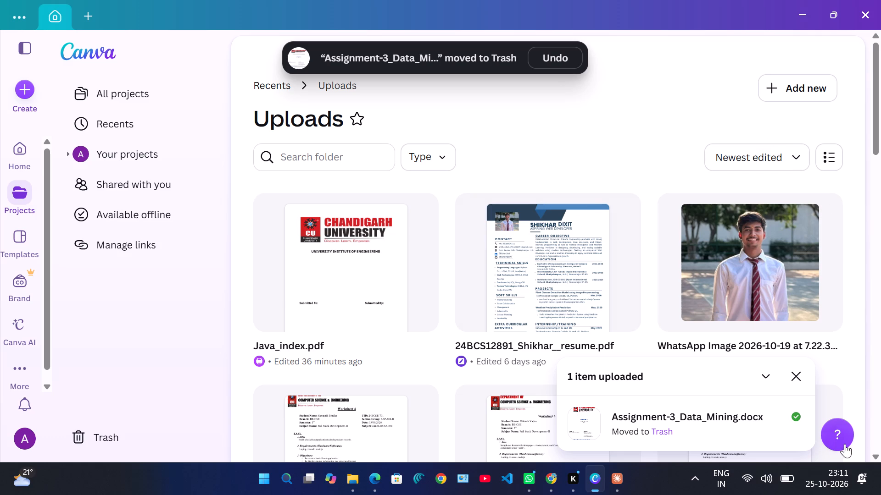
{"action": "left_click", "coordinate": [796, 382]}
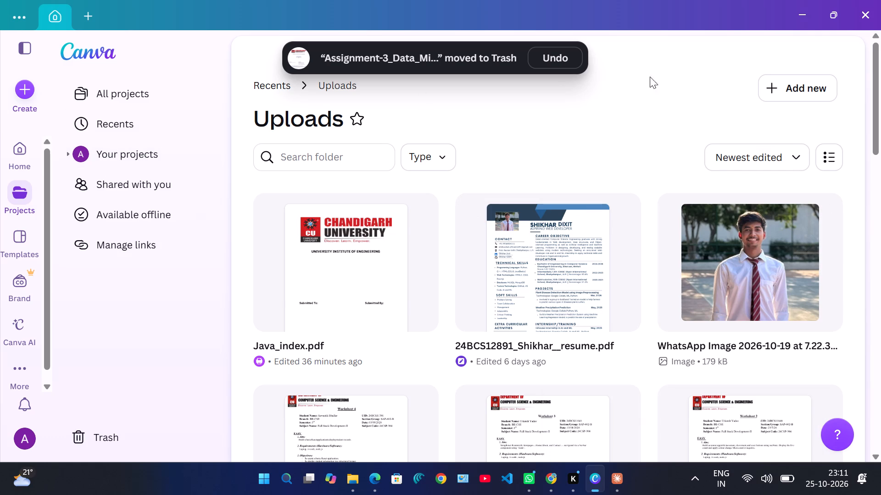
Open the options for adding new content to the Uploads folder.
{"action": "left_click", "coordinate": [776, 98]}
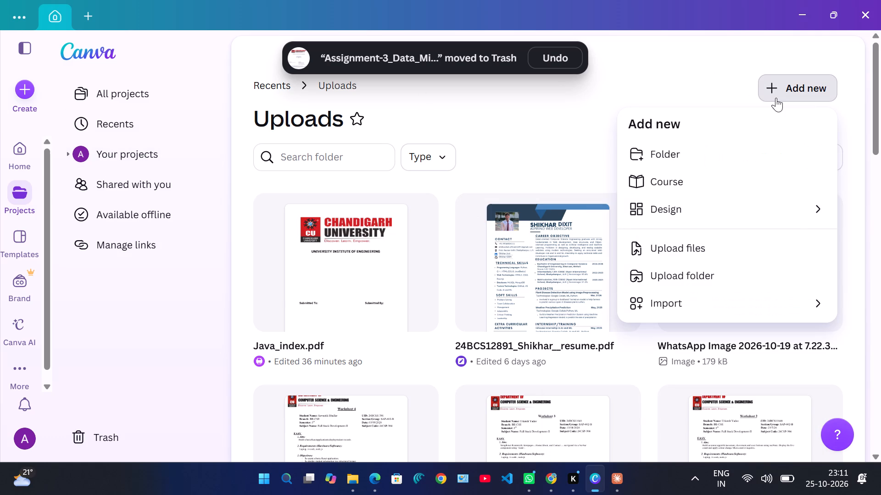
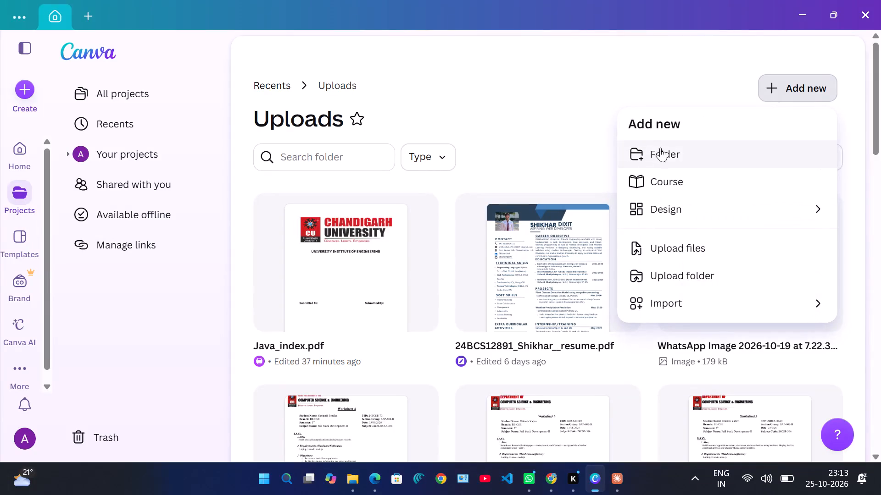
Upload the Assignment-3_Data_Mining PDF from the Downloads folder to the Uploads folder.
{"action": "left_click", "coordinate": [694, 244]}
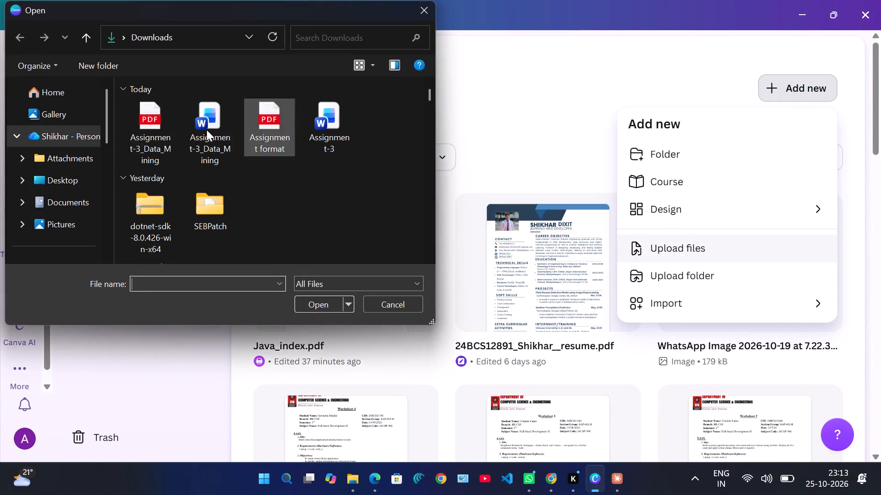
{"action": "left_click", "coordinate": [165, 146]}
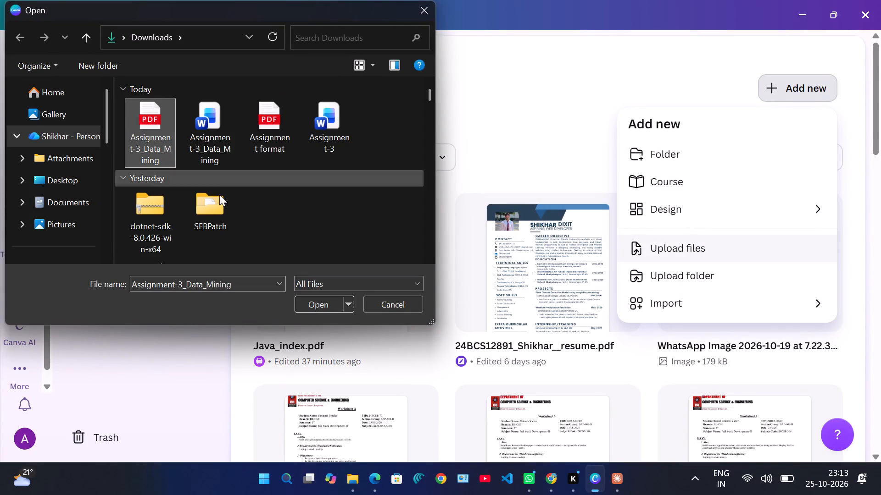
{"action": "left_click", "coordinate": [323, 303]}
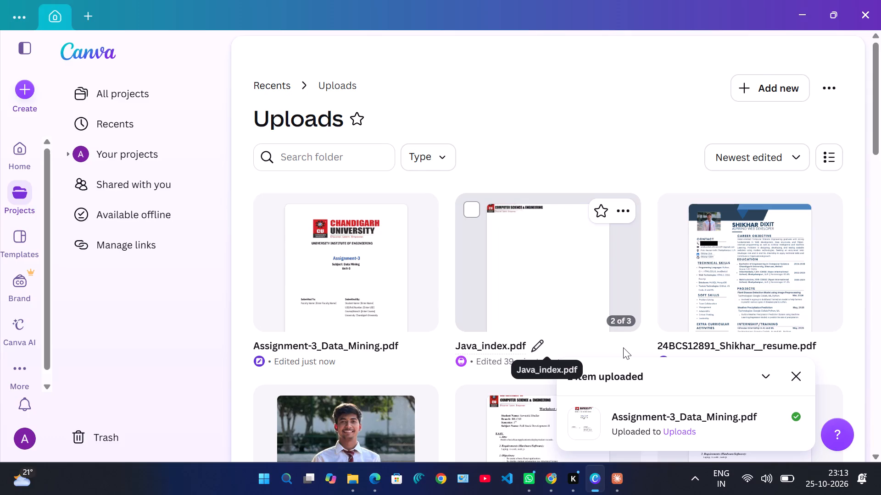
Open the uploaded Assignment-3_Data_Mining.pdf and check the layout of its pages.
{"action": "double_click", "coordinate": [320, 253]}
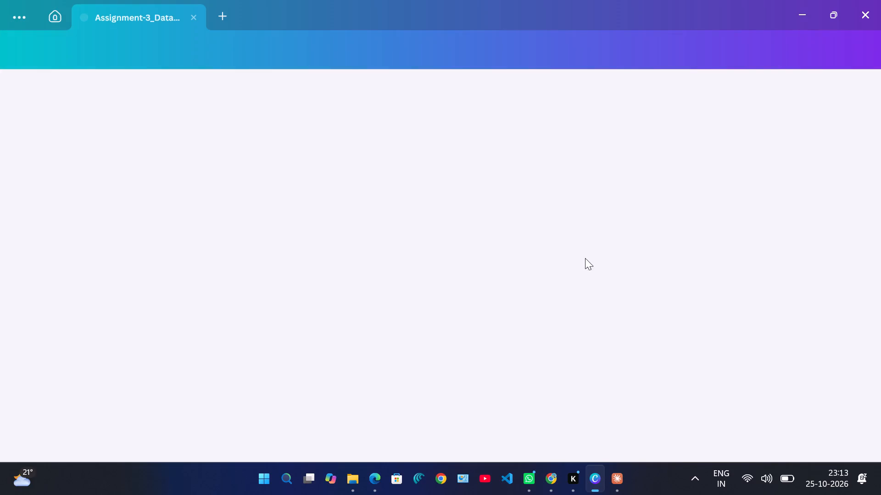
{"action": "scroll", "coordinate": [619, 265], "scroll_direction": "up", "scroll_amount": 3}
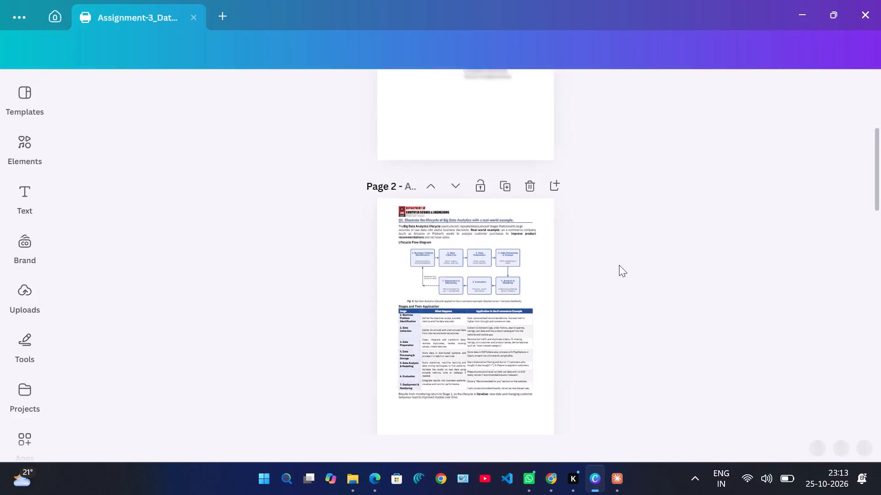
{"action": "scroll", "coordinate": [619, 265], "scroll_direction": "up", "scroll_amount": 3}
{"action": "scroll", "coordinate": [571, 272], "scroll_direction": "down", "scroll_amount": 14}
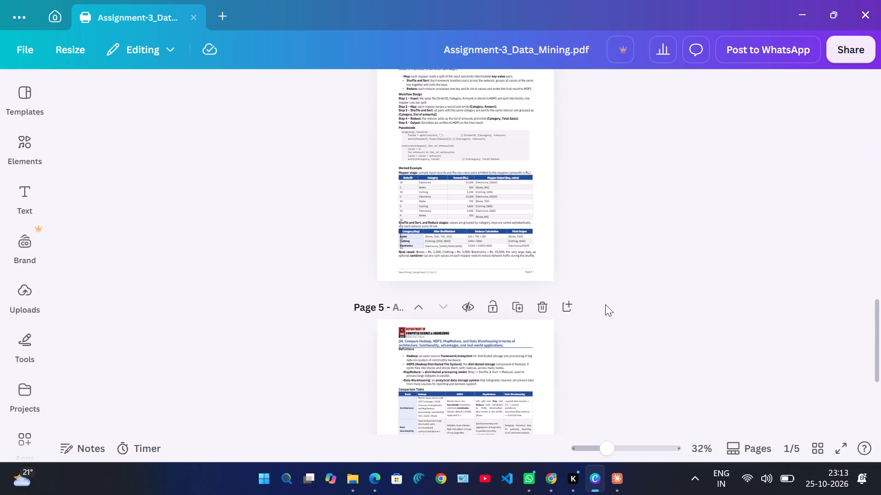
{"action": "scroll", "coordinate": [605, 304], "scroll_direction": "down", "scroll_amount": 9}
{"action": "scroll", "coordinate": [605, 304], "scroll_direction": "up", "scroll_amount": 18}
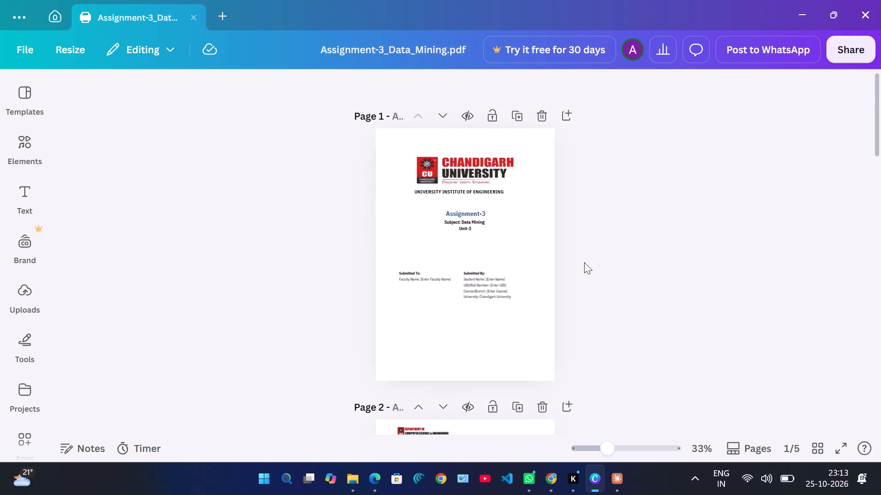
On the cover page, move the UNIVERSITY INSTITUTE OF ENGINEERING line slightly down and right, and shift the Chandigarh University logo slightly left.
{"action": "scroll", "coordinate": [584, 262], "scroll_direction": "up", "scroll_amount": 3}
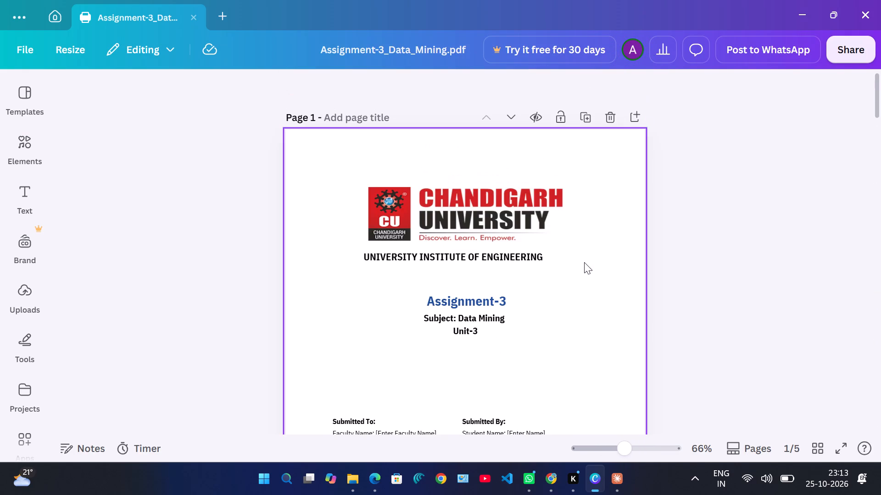
{"action": "left_click_drag", "start_coordinate": [513, 258], "coordinate": [515, 265]}
{"action": "left_click_drag", "start_coordinate": [463, 196], "coordinate": [456, 196]}
{"action": "left_click_drag", "start_coordinate": [476, 267], "coordinate": [482, 266]}
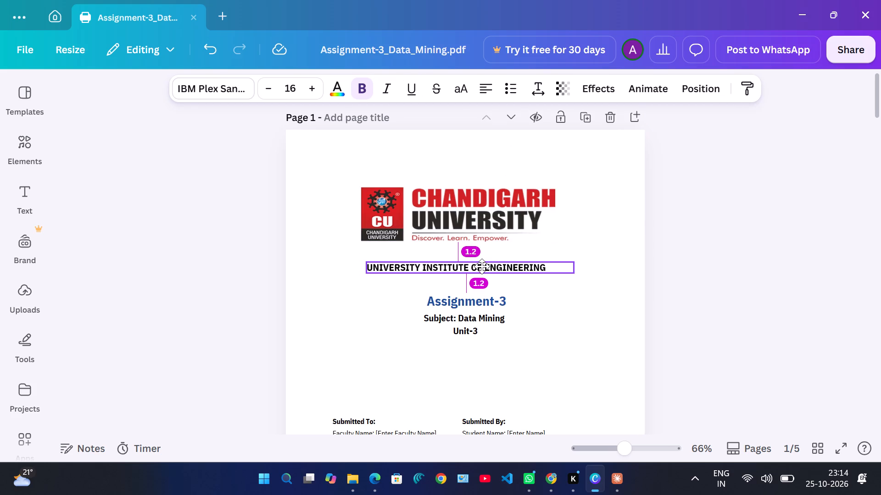
{"action": "left_click_drag", "start_coordinate": [482, 266], "coordinate": [480, 266]}
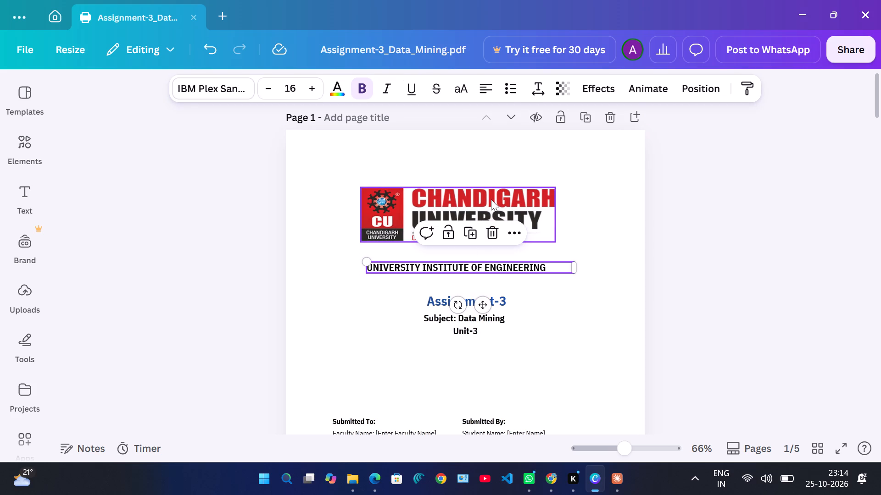
Enlarge the Chandigarh University logo on the cover page slightly from its upper-right corner.
{"action": "left_click", "coordinate": [491, 199]}
{"action": "left_click_drag", "start_coordinate": [554, 188], "coordinate": [554, 187]}
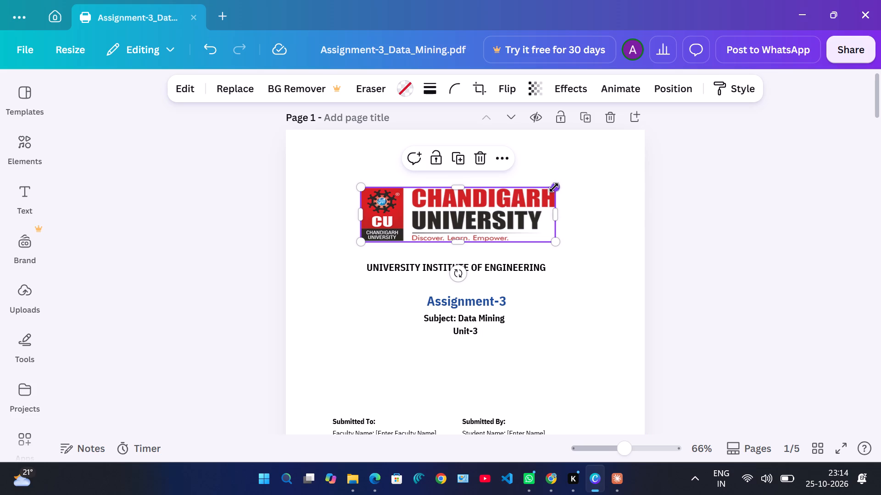
{"action": "left_click_drag", "start_coordinate": [554, 187], "coordinate": [558, 184]}
Set the UNIVERSITY INSTITUTE OF ENGINEERING line to font size 17 and adjust its text box width so it fits on one line.
{"action": "left_click", "coordinate": [525, 263]}
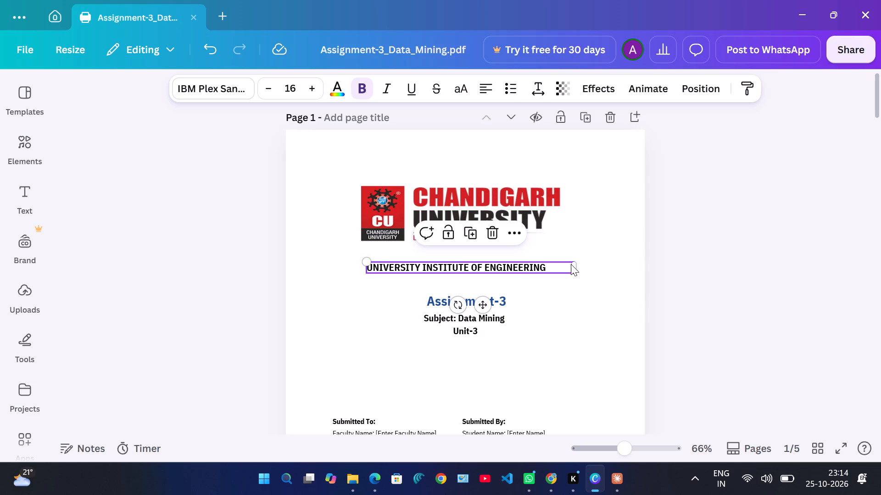
{"action": "left_click_drag", "start_coordinate": [575, 264], "coordinate": [551, 265]}
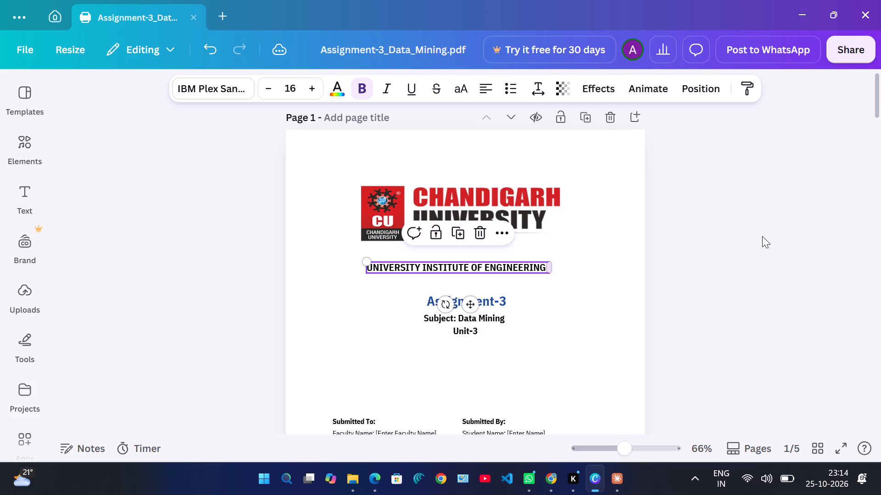
{"action": "left_click", "coordinate": [762, 236]}
{"action": "left_click", "coordinate": [531, 261]}
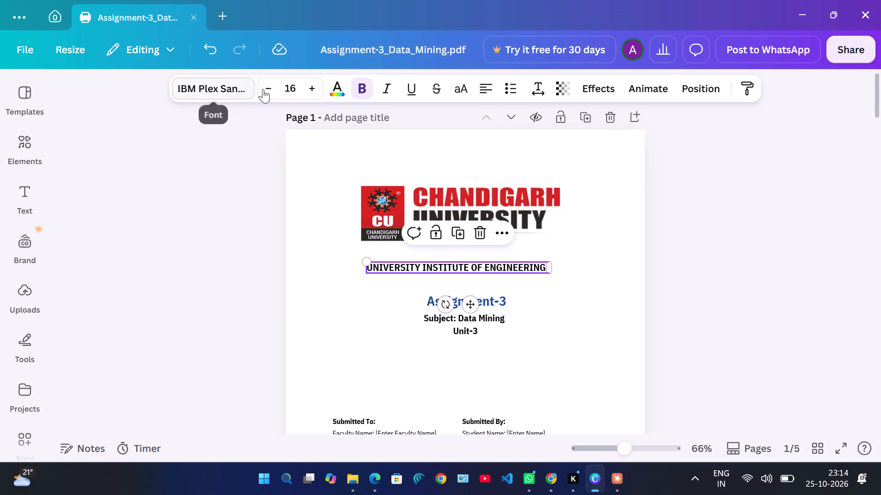
{"action": "left_click", "coordinate": [317, 87]}
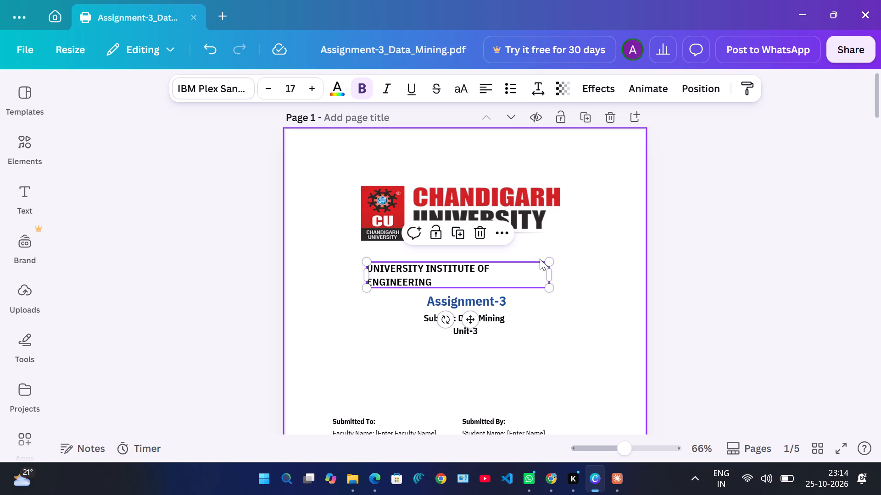
{"action": "left_click_drag", "start_coordinate": [553, 278], "coordinate": [569, 272]}
{"action": "left_click", "coordinate": [695, 264]}
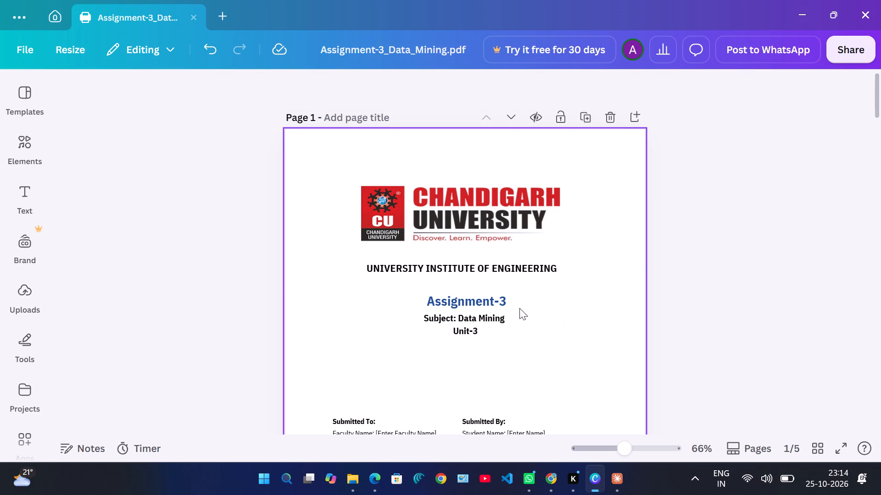
Change the text colour of the Assignment-3 title on the cover page to black (#000000).
{"action": "left_click", "coordinate": [481, 297]}
{"action": "left_click", "coordinate": [338, 88]}
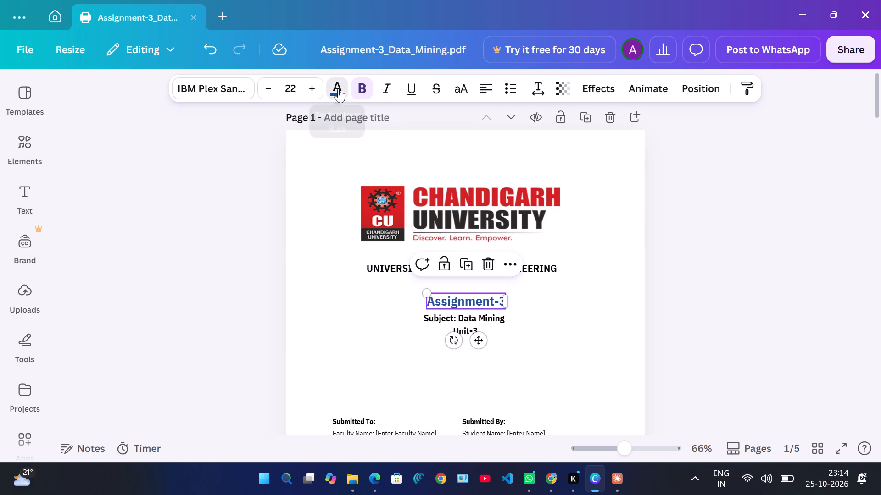
{"action": "left_click", "coordinate": [241, 224]}
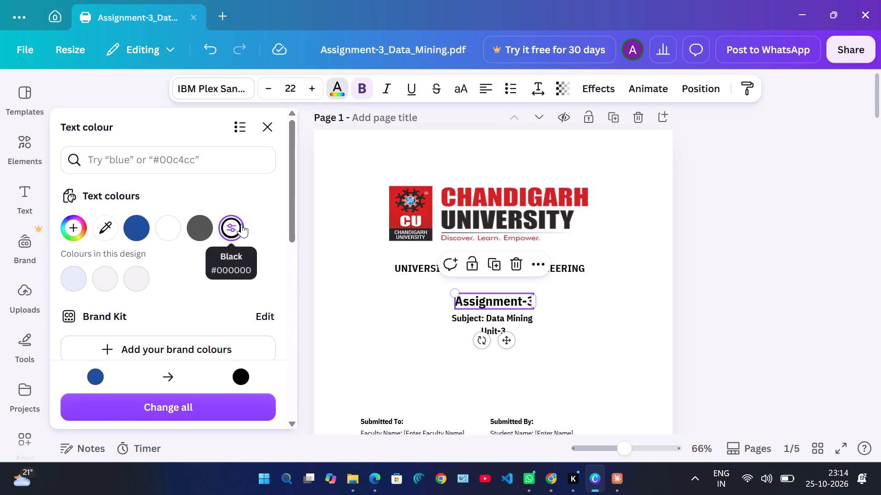
{"action": "left_click", "coordinate": [718, 252]}
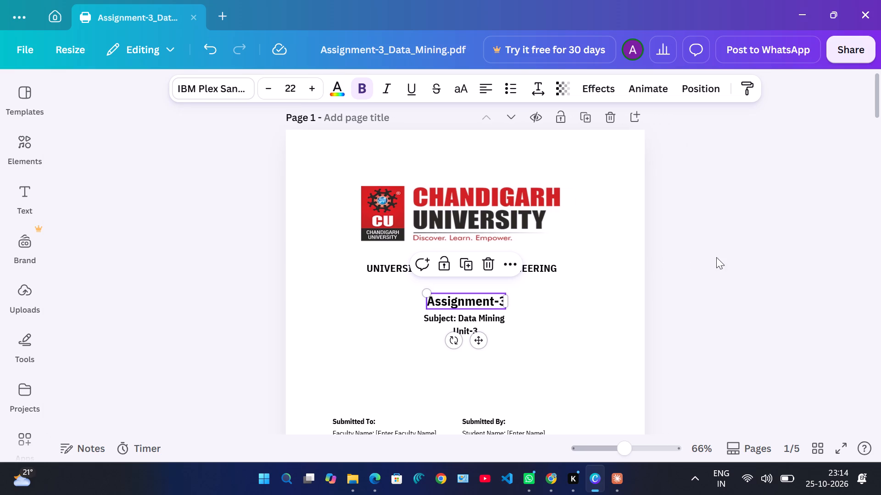
{"action": "scroll", "coordinate": [668, 277], "scroll_direction": "down", "scroll_amount": 3}
{"action": "scroll", "coordinate": [703, 250], "scroll_direction": "up", "scroll_amount": 3}
{"action": "left_click", "coordinate": [703, 250]}
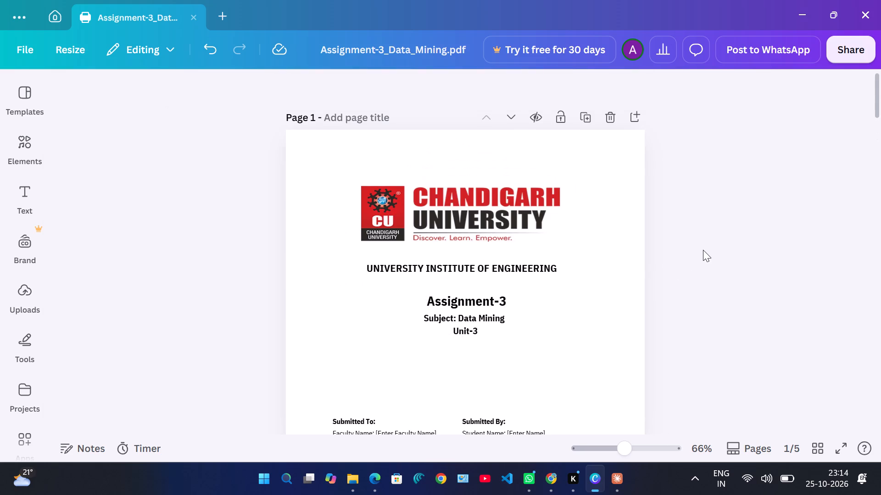
Move the Unit-3 and Subject: Data Mining lines slightly down to add spacing below the Assignment-3 title.
{"action": "scroll", "coordinate": [703, 250], "scroll_direction": "down", "scroll_amount": 1}
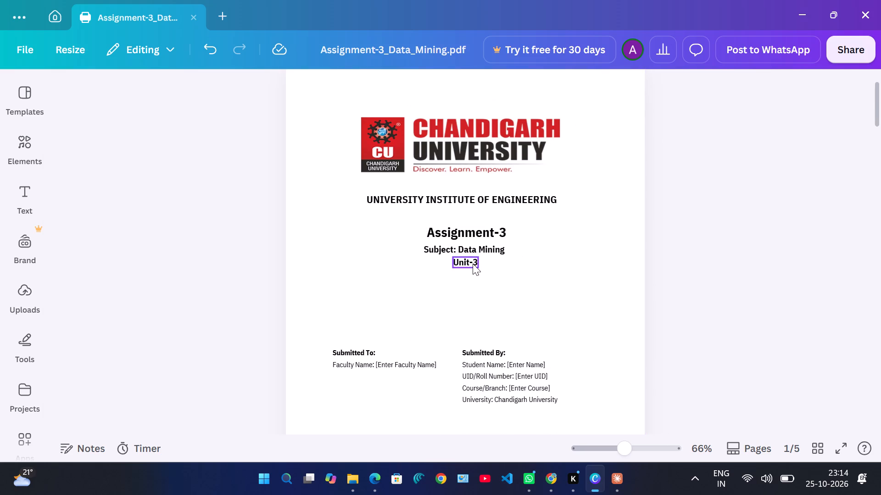
{"action": "left_click_drag", "start_coordinate": [472, 263], "coordinate": [474, 273]}
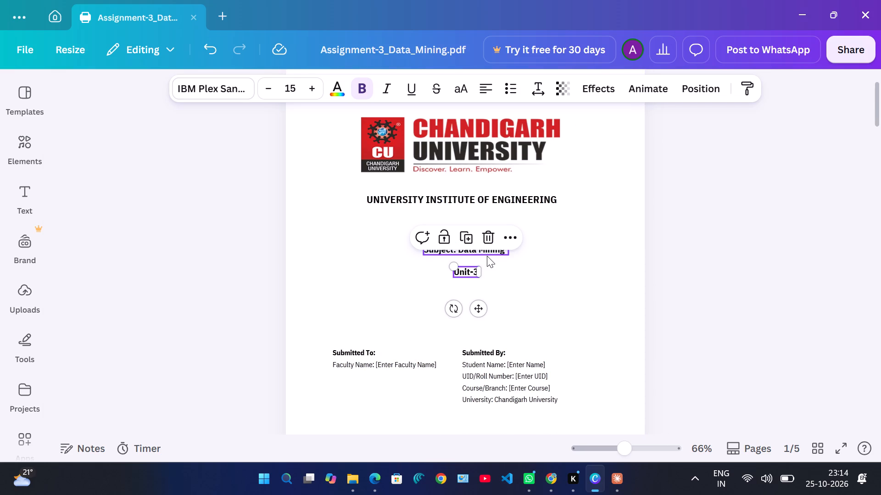
{"action": "left_click_drag", "start_coordinate": [488, 250], "coordinate": [489, 255]}
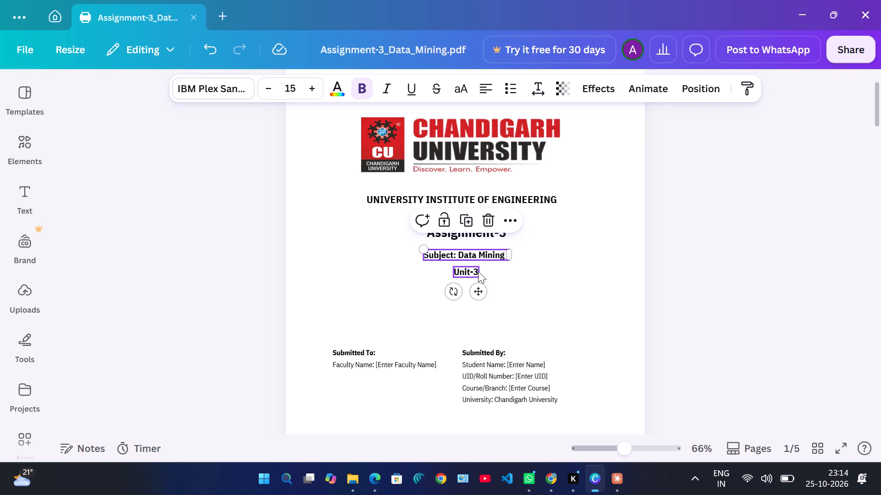
{"action": "left_click", "coordinate": [786, 261]}
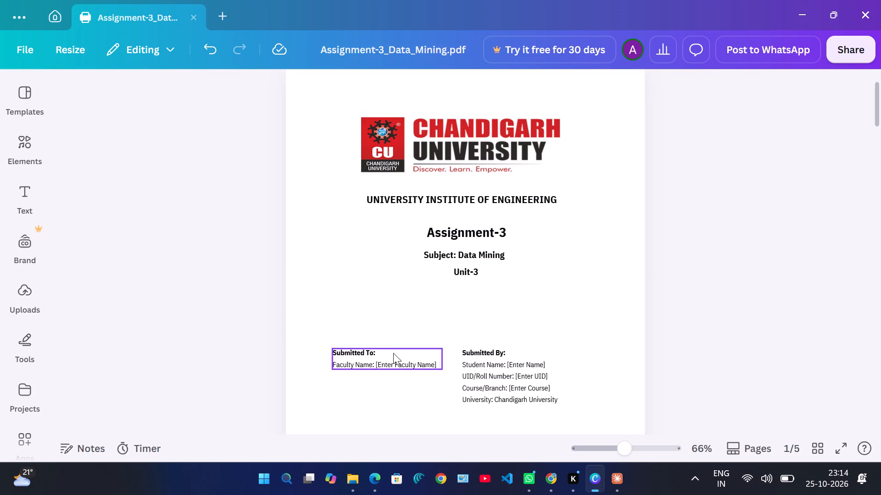
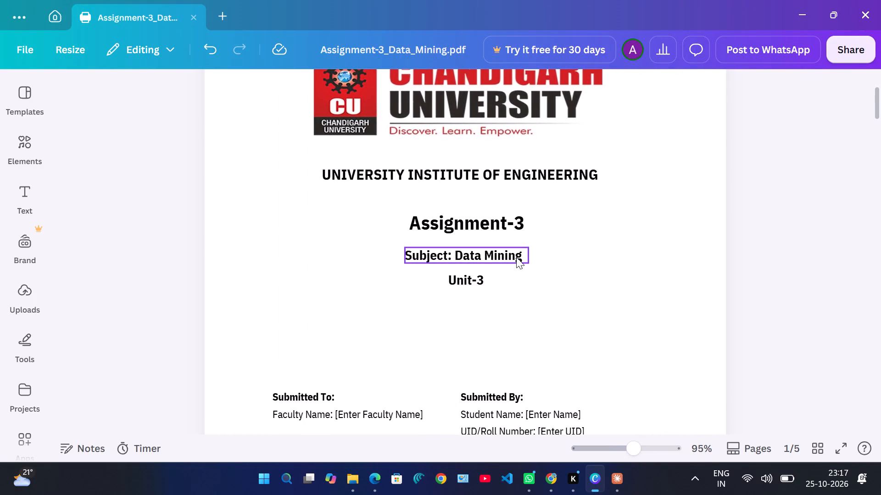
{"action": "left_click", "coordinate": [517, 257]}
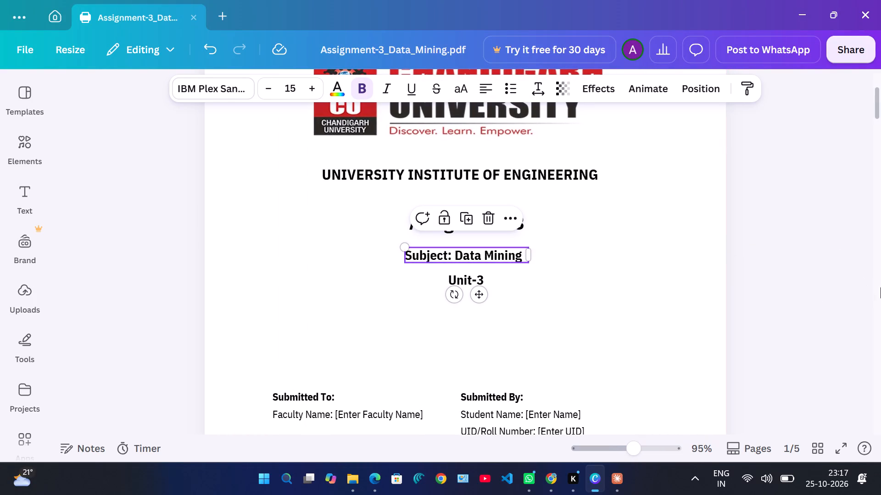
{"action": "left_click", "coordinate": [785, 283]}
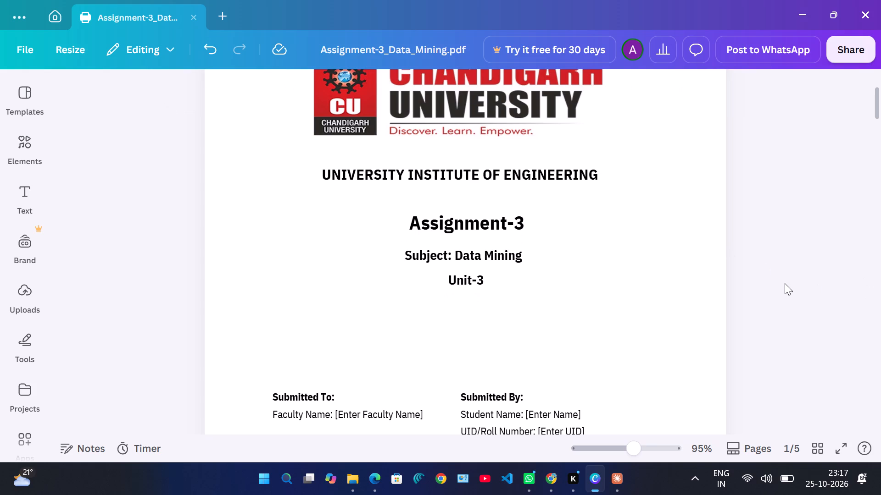
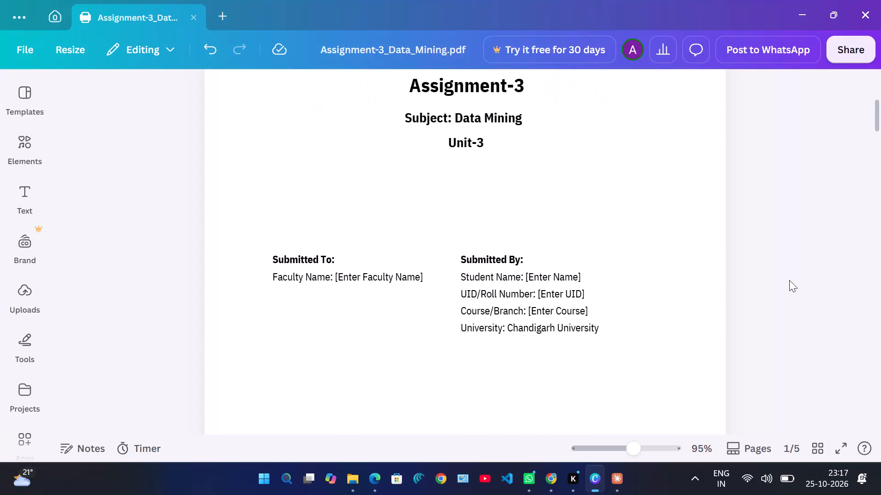
Replace the Faculty Name placeholder line under Submitted To with the faculty member's first name, preceded by the title Er.
{"action": "double_click", "coordinate": [423, 277]}
{"action": "left_click", "coordinate": [423, 277]}
{"action": "left_click", "coordinate": [423, 277]}
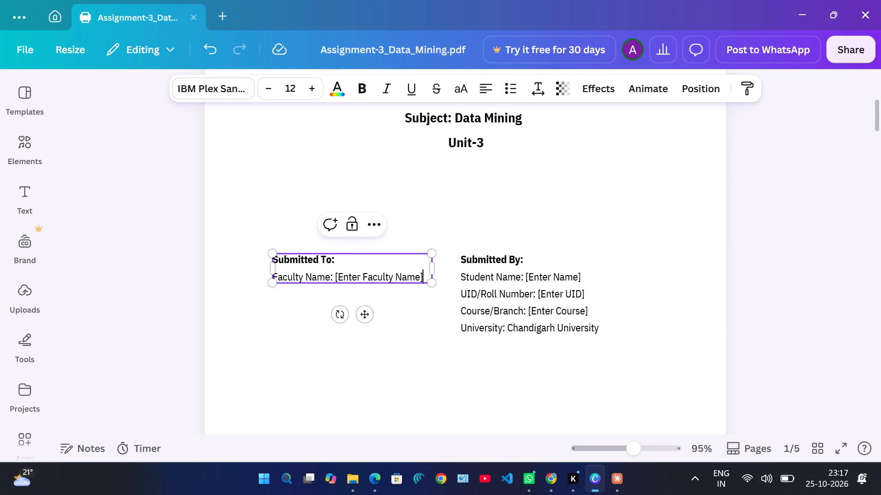
{"action": "key", "text": "BackSpace"}
{"action": "key", "text": "BackSpace"}
{"action": "key", "text": "BackSpace"}
{"action": "key", "text": "BackSpace"}
{"action": "key", "text": "BackSpace"}
{"action": "key", "text": "BackSpace"}
{"action": "key", "text": "BackSpace"}
{"action": "key", "text": "BackSpace"}
{"action": "key", "text": "BackSpace"}
{"action": "key", "text": "BackSpace"}
{"action": "key", "text": "BackSpace"}
{"action": "key", "text": "BackSpace"}
{"action": "key", "text": "BackSpace"}
{"action": "key", "text": "BackSpace"}
{"action": "key", "text": "BackSpace"}
{"action": "key", "text": "BackSpace"}
{"action": "key", "text": "BackSpace"}
{"action": "key", "text": "BackSpace"}
{"action": "key", "text": "BackSpace"}
{"action": "key", "text": "BackSpace"}
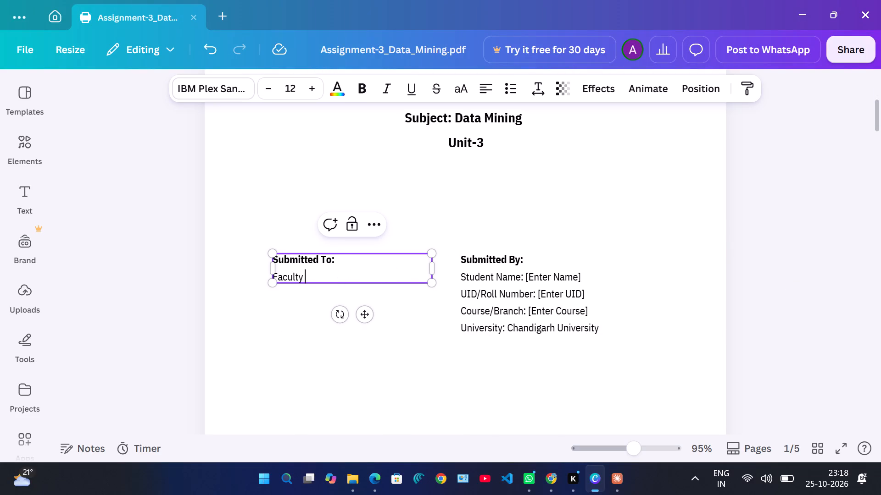
{"action": "key", "text": "BackSpace"}
{"action": "key", "text": "BackSpace"}
{"action": "key", "text": "BackSpace"}
{"action": "key", "text": "BackSpace"}
{"action": "key", "text": "BackSpace"}
{"action": "key", "text": "BackSpace"}
{"action": "key", "text": "BackSpace"}
{"action": "key", "text": "BackSpace"}
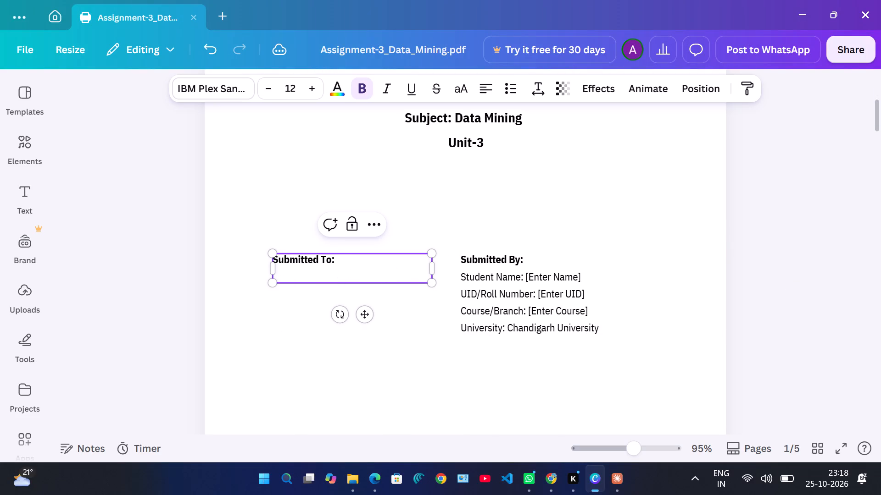
{"action": "key", "text": "Return"}
{"action": "key", "text": "BackSpace"}
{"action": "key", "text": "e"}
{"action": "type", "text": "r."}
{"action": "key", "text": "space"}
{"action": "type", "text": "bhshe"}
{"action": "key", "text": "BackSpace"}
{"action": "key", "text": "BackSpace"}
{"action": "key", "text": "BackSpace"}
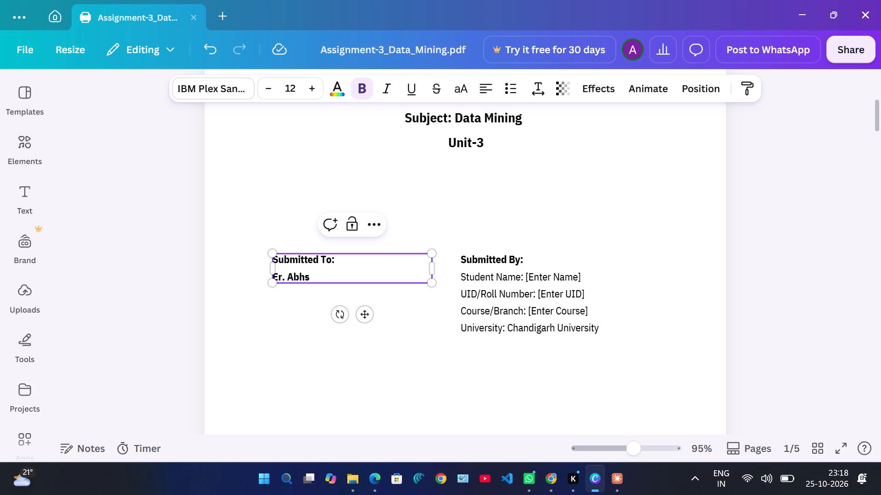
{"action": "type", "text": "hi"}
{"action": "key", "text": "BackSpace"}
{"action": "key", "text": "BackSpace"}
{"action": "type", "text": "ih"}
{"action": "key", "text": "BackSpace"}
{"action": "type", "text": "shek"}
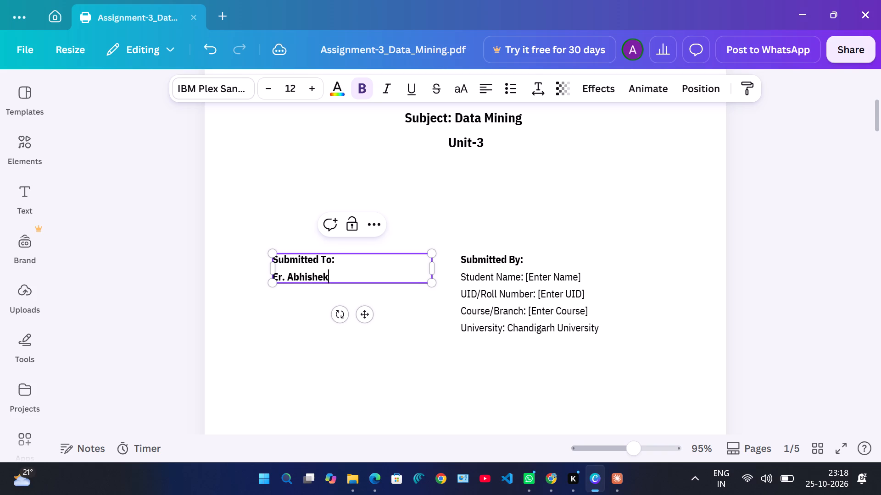
{"action": "left_click", "coordinate": [593, 293]}
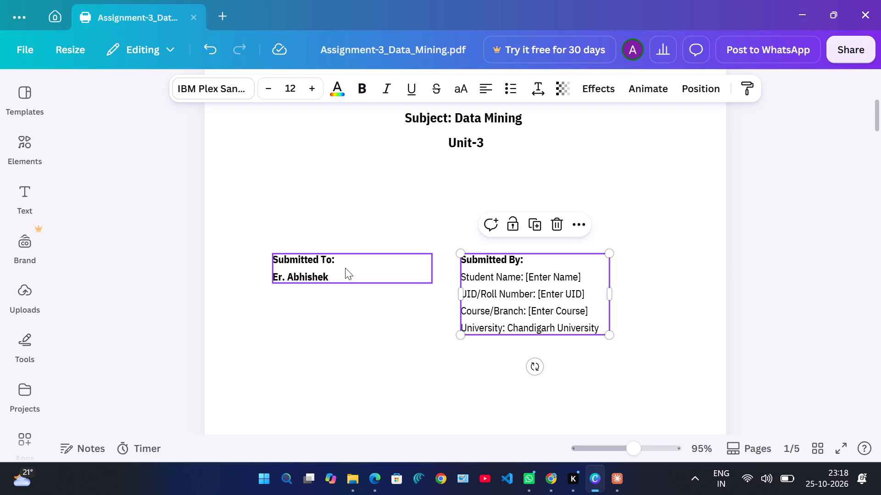
Remove the bold formatting from the faculty member's name under Submitted To, keeping the heading bold.
{"action": "left_click", "coordinate": [329, 275]}
{"action": "left_click", "coordinate": [329, 275]}
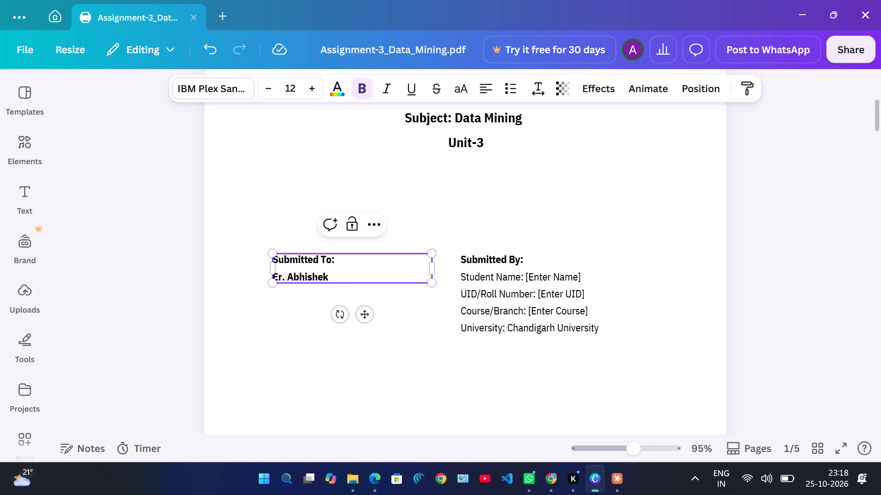
{"action": "left_click_drag", "start_coordinate": [329, 275], "coordinate": [272, 272]}
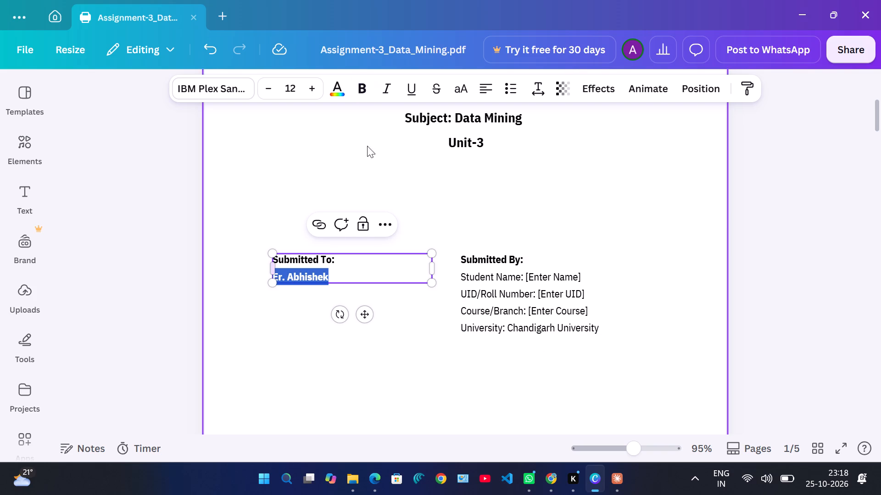
{"action": "left_click", "coordinate": [364, 82]}
{"action": "left_click", "coordinate": [364, 82]}
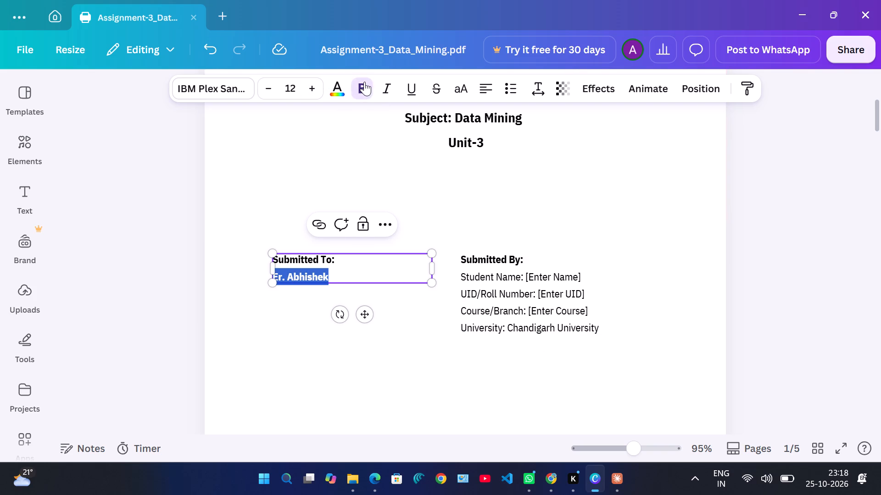
{"action": "left_click", "coordinate": [394, 215]}
{"action": "left_click", "coordinate": [387, 324]}
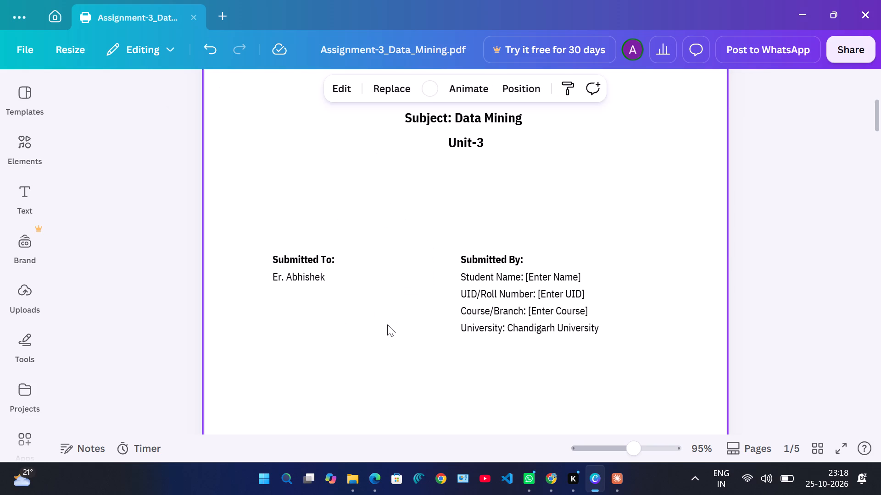
Shift the Submitted To block slightly right and the Submitted By block further right, widening the gap between them on the same line.
{"action": "left_click", "coordinate": [529, 305]}
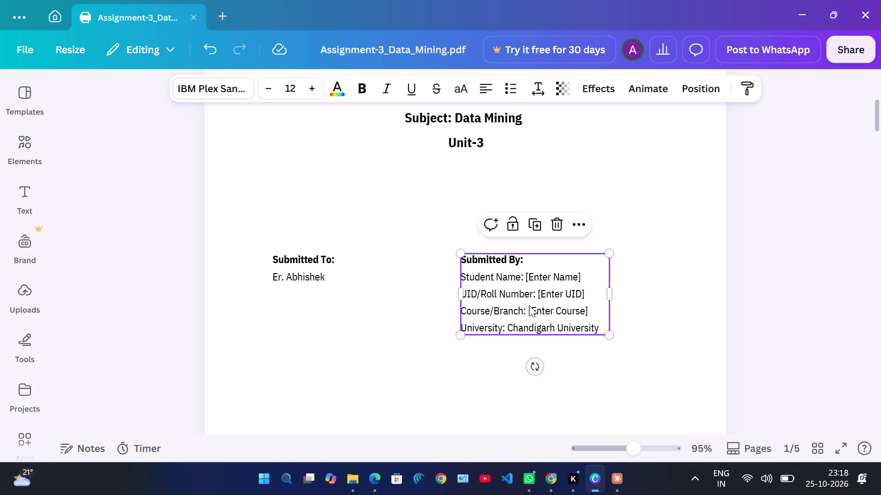
{"action": "left_click_drag", "start_coordinate": [529, 305], "coordinate": [566, 305]}
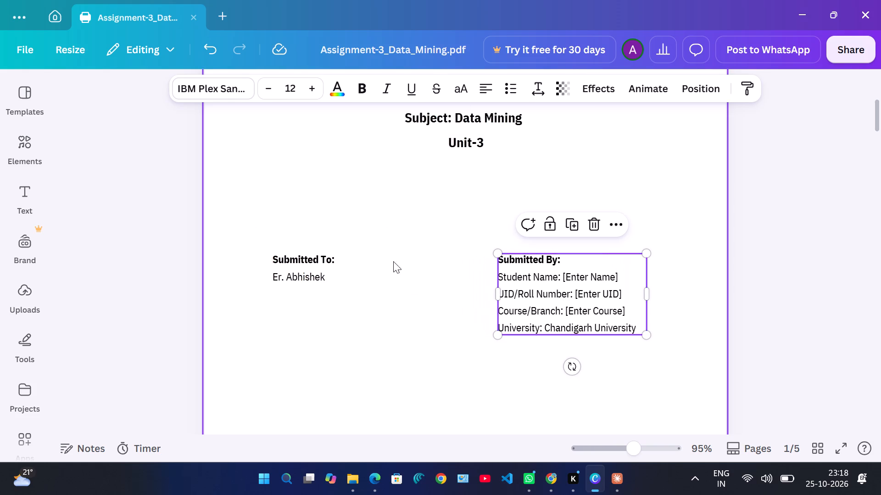
{"action": "left_click_drag", "start_coordinate": [330, 261], "coordinate": [346, 261]}
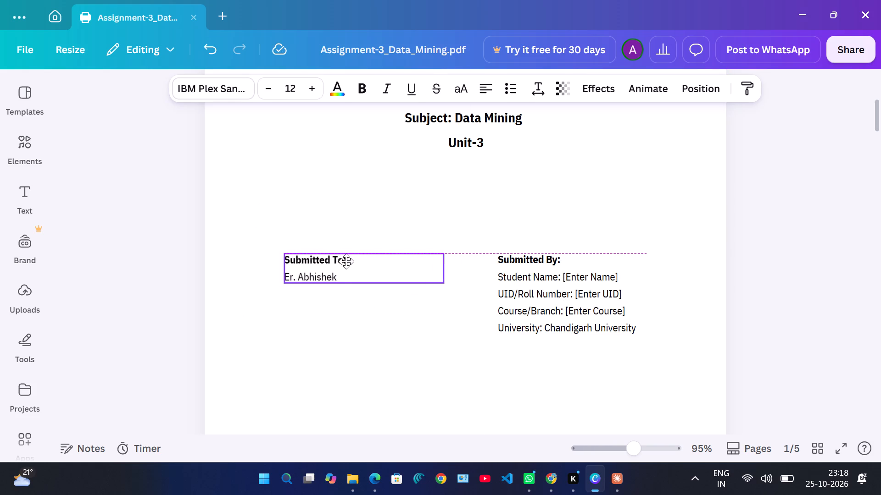
{"action": "left_click_drag", "start_coordinate": [346, 261], "coordinate": [356, 262]}
{"action": "left_click_drag", "start_coordinate": [523, 307], "coordinate": [537, 308]}
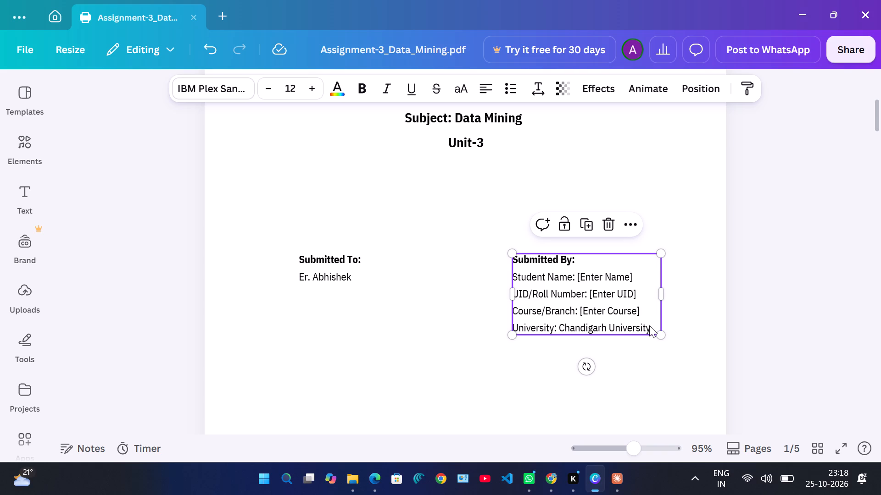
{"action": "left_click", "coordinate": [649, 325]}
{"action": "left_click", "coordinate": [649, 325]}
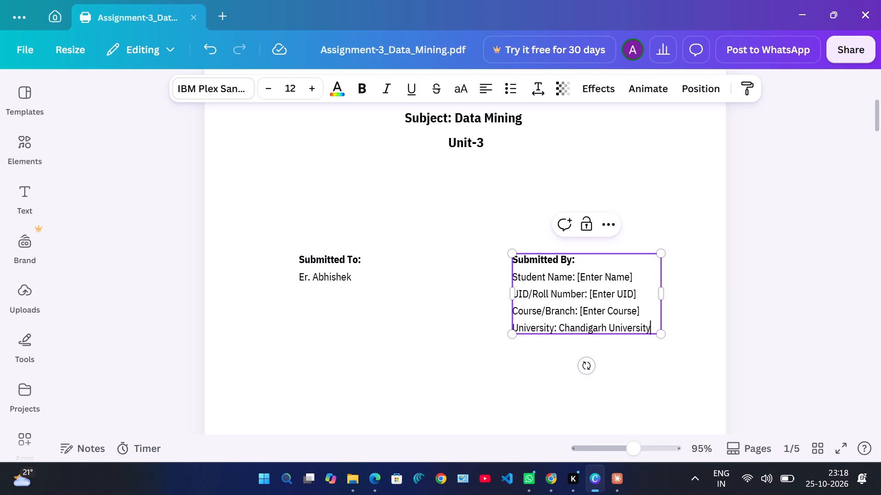
Change the UNIVERSITY INSTITUTE OF ENGINEERING line's font to Times New Roman and apply that font change to all pages.
{"action": "scroll", "coordinate": [674, 294], "scroll_direction": "up", "scroll_amount": 3}
{"action": "left_click", "coordinate": [487, 238]}
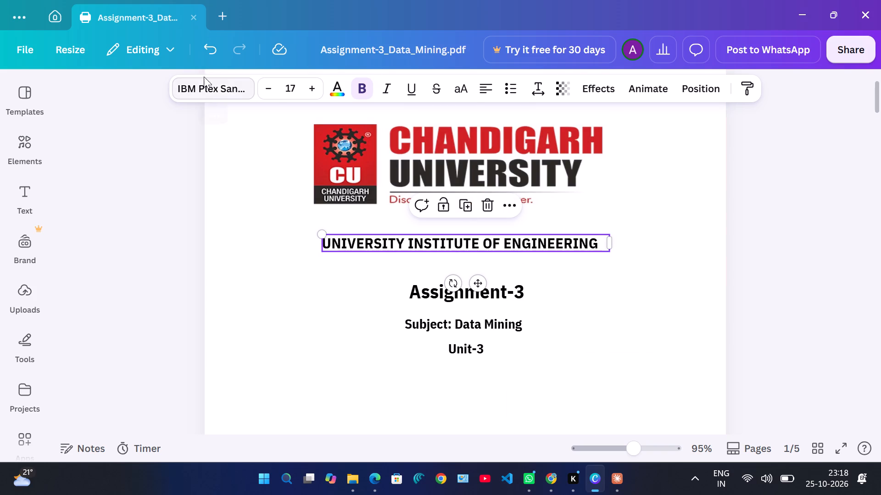
{"action": "left_click", "coordinate": [221, 84]}
{"action": "scroll", "coordinate": [133, 320], "scroll_direction": "down", "scroll_amount": 3}
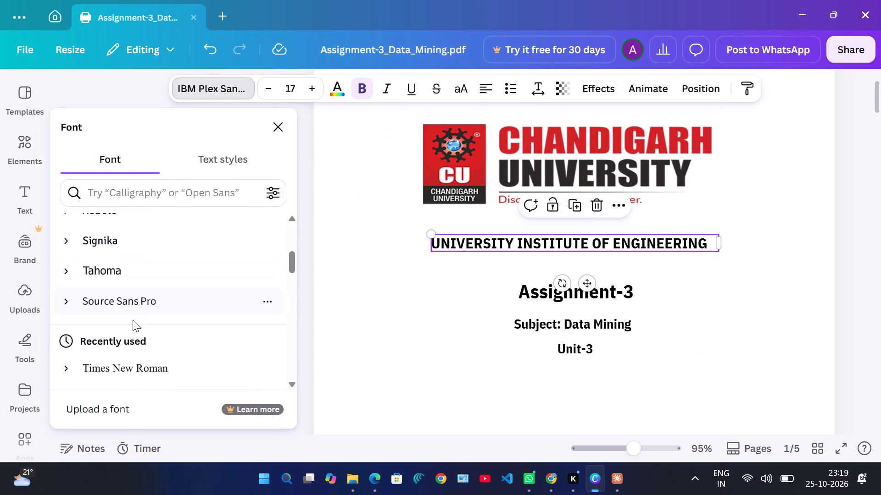
{"action": "left_click", "coordinate": [139, 360]}
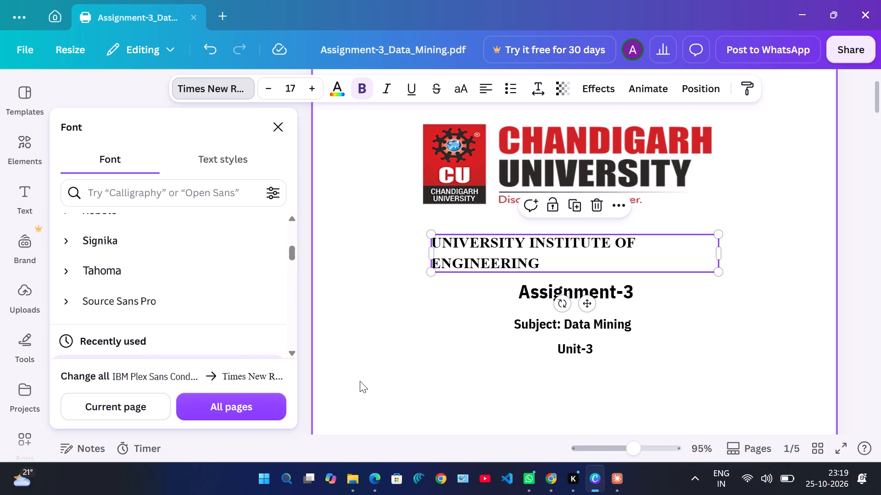
{"action": "left_click", "coordinate": [262, 401]}
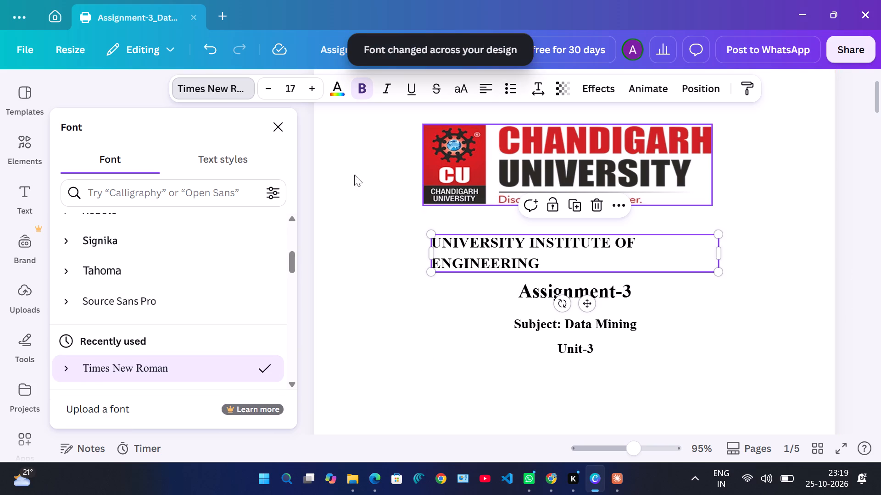
Widen the UNIVERSITY INSTITUTE OF ENGINEERING text box on the cover page so the heading fits on one line.
{"action": "left_click", "coordinate": [281, 124]}
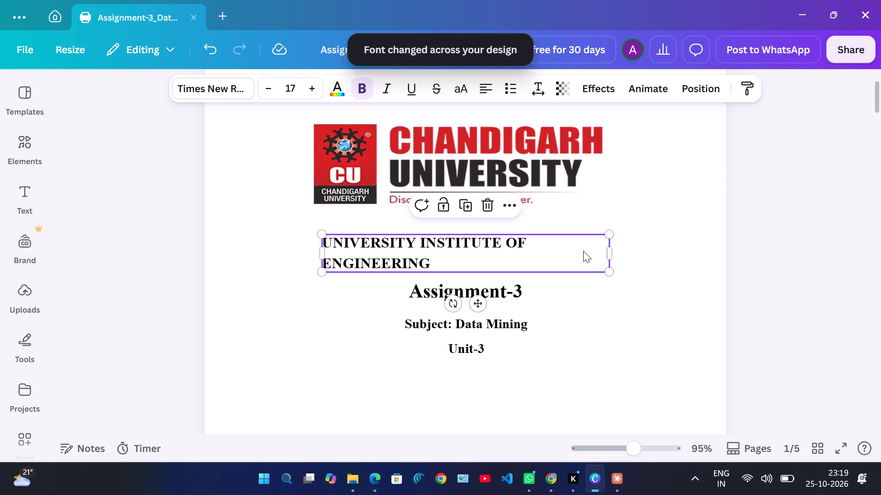
{"action": "left_click_drag", "start_coordinate": [611, 256], "coordinate": [650, 249]}
{"action": "left_click", "coordinate": [830, 247]}
{"action": "scroll", "coordinate": [767, 253], "scroll_direction": "up", "scroll_amount": 3}
{"action": "scroll", "coordinate": [767, 253], "scroll_direction": "down", "scroll_amount": 2}
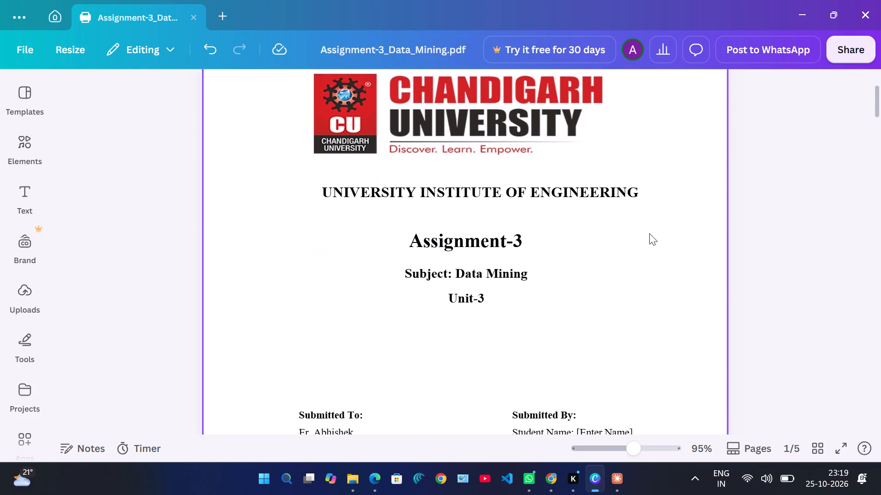
Reduce the UNIVERSITY INSTITUTE OF ENGINEERING heading's font size to 16.
{"action": "left_click", "coordinate": [542, 191]}
{"action": "left_click", "coordinate": [273, 91]}
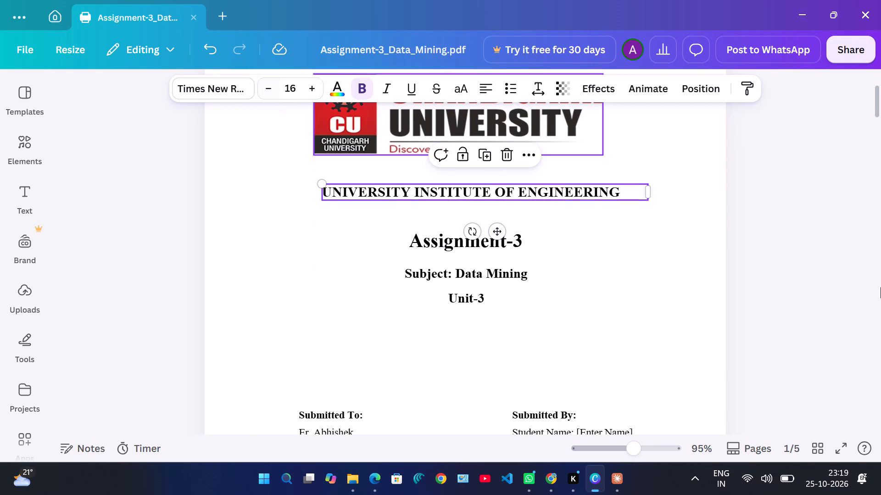
{"action": "left_click", "coordinate": [880, 280]}
{"action": "scroll", "coordinate": [849, 261], "scroll_direction": "up", "scroll_amount": 3}
{"action": "left_click", "coordinate": [780, 291]}
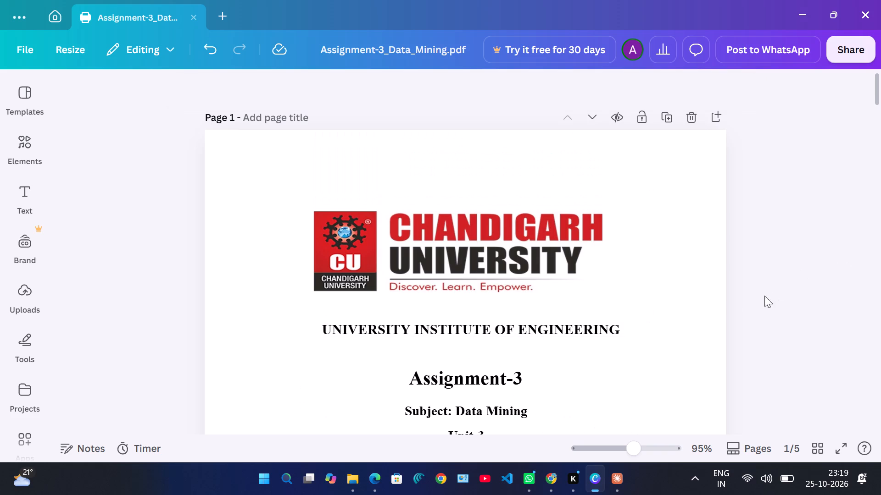
Move the Chandigarh University logo slightly right so it lines up with the UNIVERSITY INSTITUTE OF ENGINEERING heading below.
{"action": "left_click_drag", "start_coordinate": [570, 246], "coordinate": [580, 243]}
{"action": "left_click", "coordinate": [776, 246]}
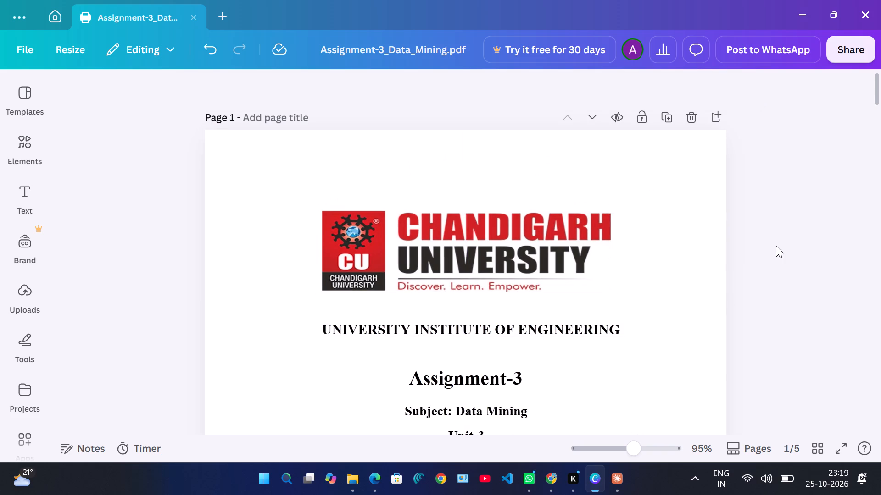
Add the instructor's surname after the first name in the Submitted To block on the cover page.
{"action": "scroll", "coordinate": [776, 246], "scroll_direction": "down", "scroll_amount": 4}
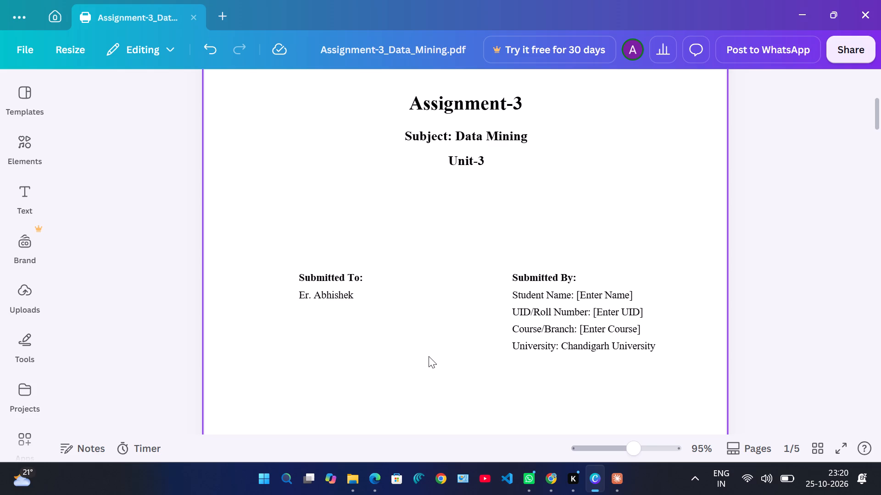
{"action": "double_click", "coordinate": [365, 297]}
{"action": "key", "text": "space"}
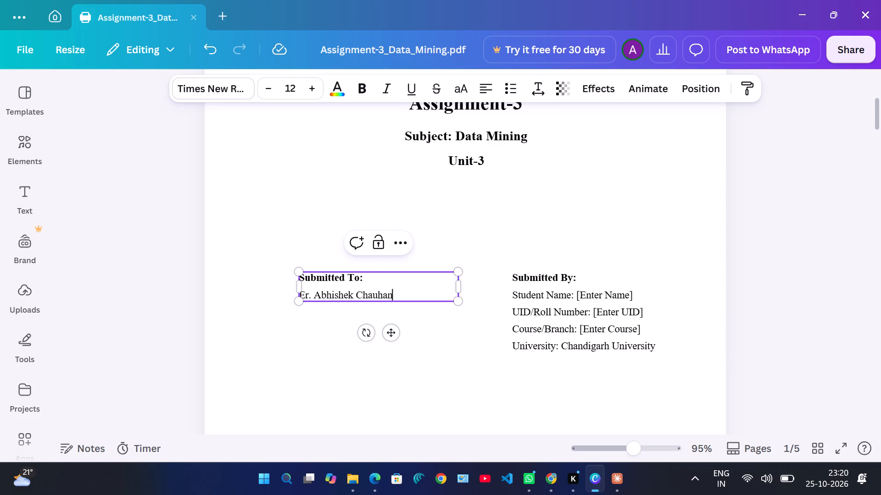
{"action": "left_click", "coordinate": [761, 261]}
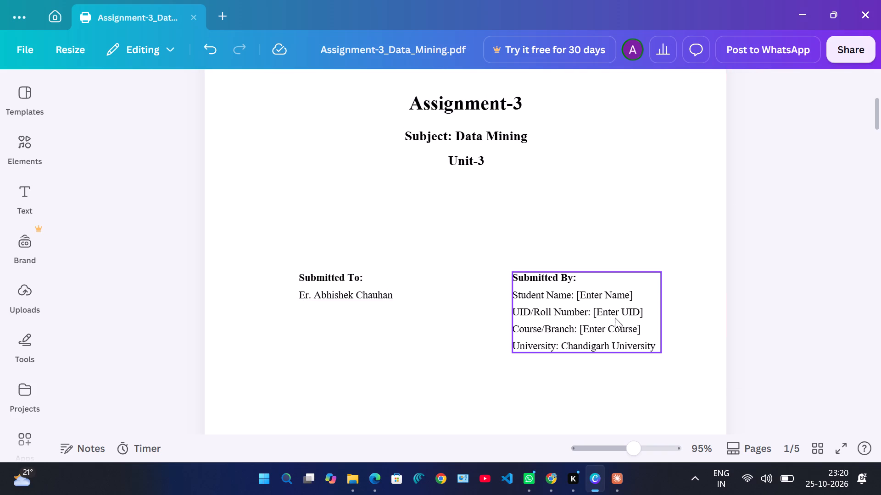
Select the text from the [Enter Course] placeholder through the University line in the Submitted By block.
{"action": "double_click", "coordinate": [655, 343]}
{"action": "left_click", "coordinate": [655, 343]}
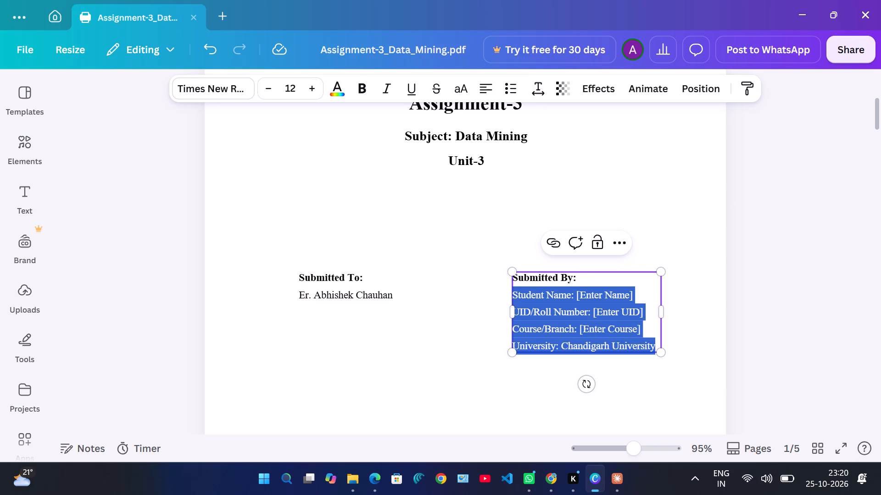
{"action": "left_click", "coordinate": [655, 343]}
{"action": "left_click_drag", "start_coordinate": [655, 343], "coordinate": [577, 332]}
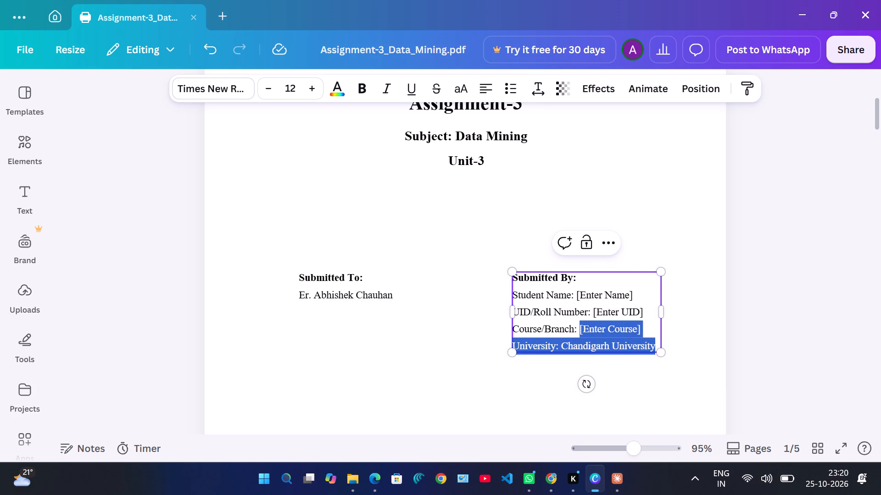
Delete the [Enter Course] placeholder and the University line from the Submitted By block.
{"action": "left_click_drag", "start_coordinate": [577, 332], "coordinate": [580, 332]}
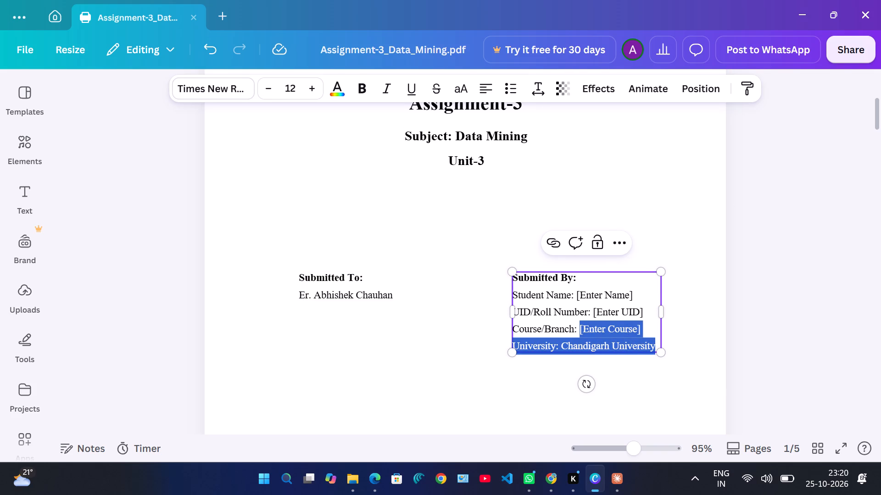
{"action": "key", "text": "BackSpace"}
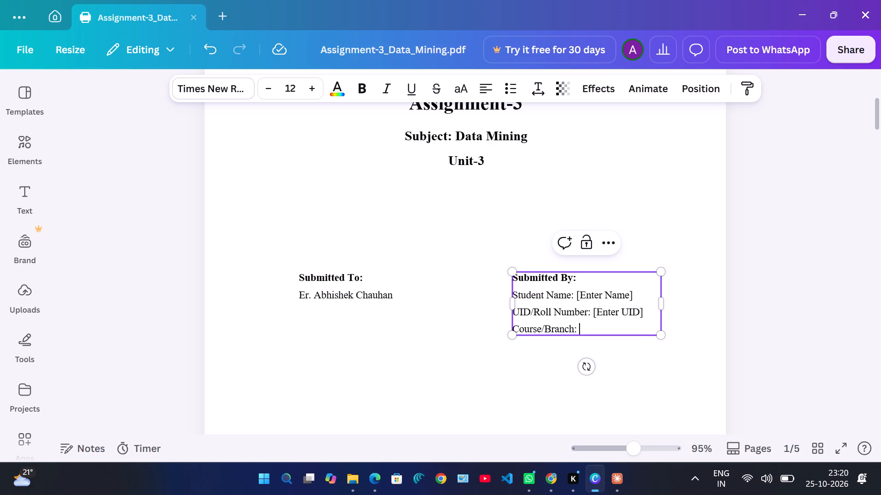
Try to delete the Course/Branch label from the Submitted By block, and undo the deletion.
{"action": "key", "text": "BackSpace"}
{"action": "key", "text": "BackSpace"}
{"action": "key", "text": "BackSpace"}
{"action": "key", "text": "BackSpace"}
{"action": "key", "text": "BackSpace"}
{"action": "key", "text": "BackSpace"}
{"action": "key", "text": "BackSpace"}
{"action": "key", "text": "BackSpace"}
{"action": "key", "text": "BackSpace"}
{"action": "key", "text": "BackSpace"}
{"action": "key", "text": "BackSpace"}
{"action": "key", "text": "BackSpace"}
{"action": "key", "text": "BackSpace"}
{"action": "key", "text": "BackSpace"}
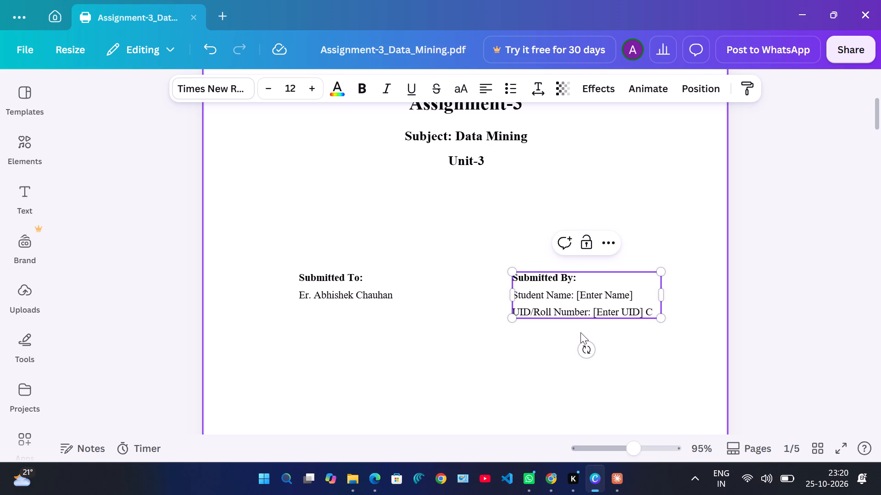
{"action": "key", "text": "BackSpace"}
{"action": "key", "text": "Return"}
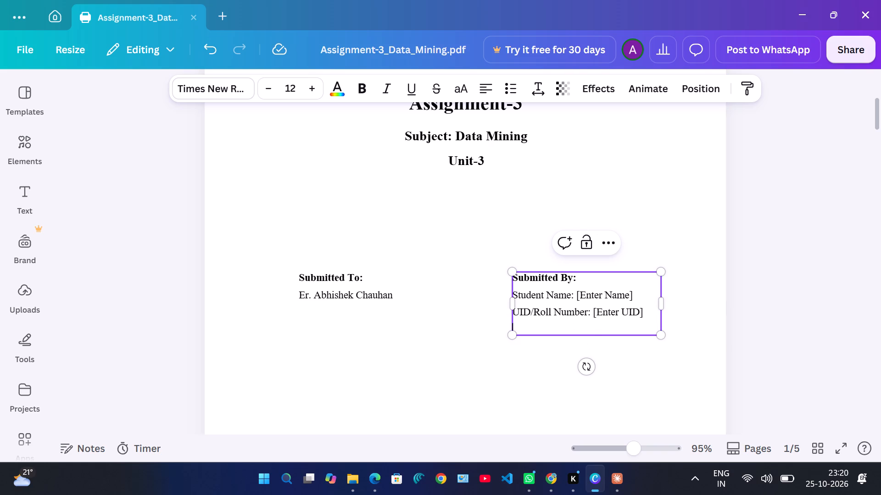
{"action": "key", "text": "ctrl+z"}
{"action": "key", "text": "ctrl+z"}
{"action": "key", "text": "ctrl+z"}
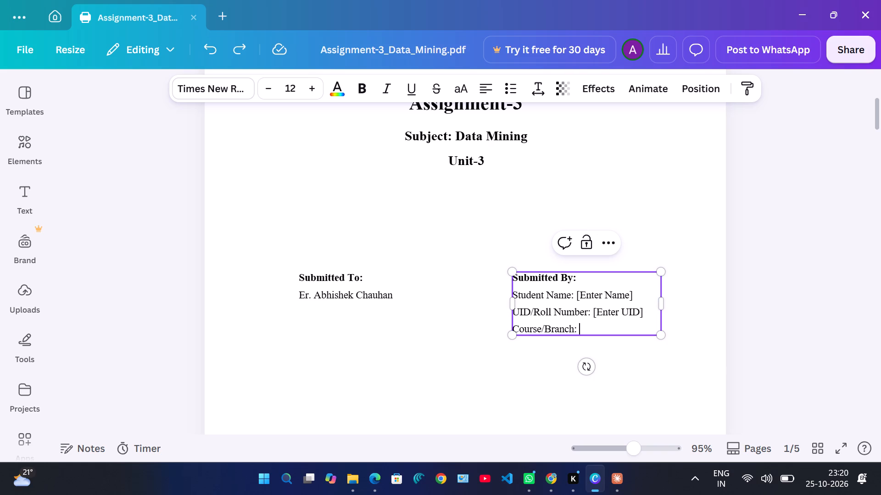
Replace the Course/Branch label in the Submitted By block with Class/Section, keeping the colon.
{"action": "left_click", "coordinate": [573, 330]}
{"action": "key", "text": "BackSpace"}
{"action": "key", "text": "BackSpace"}
{"action": "key", "text": "BackSpace"}
{"action": "key", "text": "BackSpace"}
{"action": "key", "text": "BackSpace"}
{"action": "key", "text": "BackSpace"}
{"action": "key", "text": "BackSpace"}
{"action": "key", "text": "BackSpace"}
{"action": "key", "text": "BackSpace"}
{"action": "key", "text": "BackSpace"}
{"action": "key", "text": "BackSpace"}
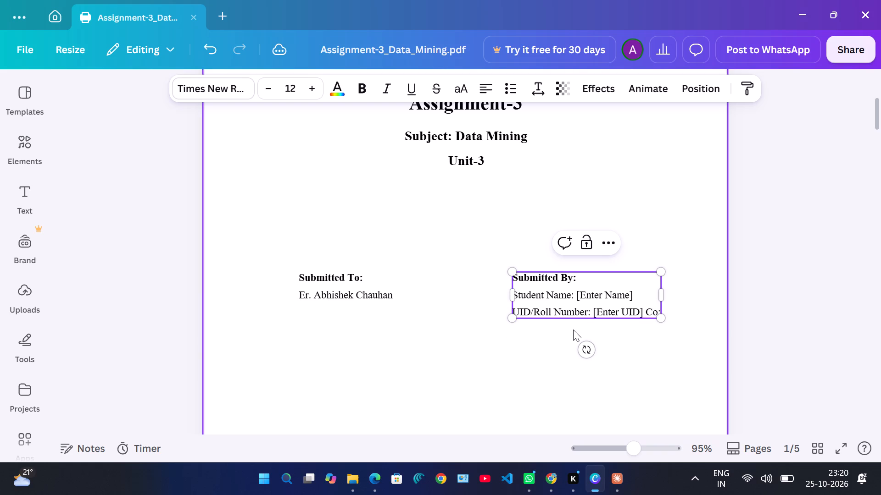
{"action": "key", "text": "BackSpace"}
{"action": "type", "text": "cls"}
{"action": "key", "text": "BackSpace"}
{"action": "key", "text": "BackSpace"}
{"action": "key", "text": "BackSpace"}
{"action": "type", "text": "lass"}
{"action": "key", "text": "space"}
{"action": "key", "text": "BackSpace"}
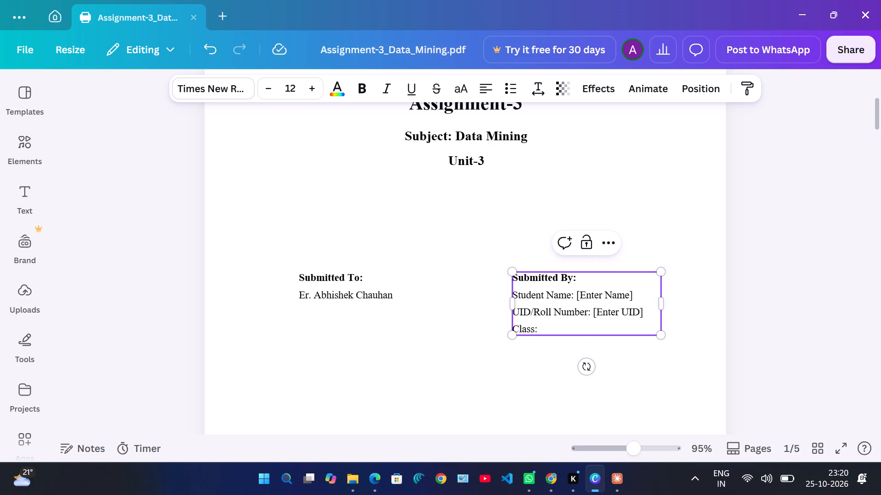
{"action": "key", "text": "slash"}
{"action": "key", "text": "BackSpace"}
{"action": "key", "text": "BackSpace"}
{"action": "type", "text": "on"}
{"action": "left_click", "coordinate": [597, 334]}
Replace the [Enter Name] placeholder in the Submitted By block with the student's name.
{"action": "left_click", "coordinate": [638, 297]}
{"action": "key", "text": "BackSpace"}
{"action": "key", "text": "BackSpace"}
{"action": "key", "text": "BackSpace"}
{"action": "key", "text": "BackSpace"}
{"action": "key", "text": "BackSpace"}
{"action": "key", "text": "BackSpace"}
{"action": "key", "text": "BackSpace"}
{"action": "key", "text": "BackSpace"}
{"action": "key", "text": "BackSpace"}
{"action": "key", "text": "BackSpace"}
{"action": "key", "text": "BackSpace"}
{"action": "key", "text": "BackSpace"}
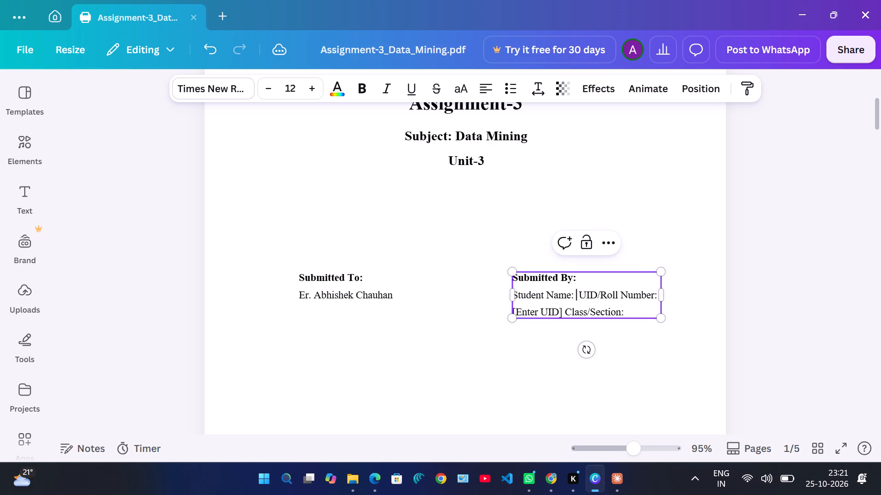
{"action": "key", "text": "BackSpace"}
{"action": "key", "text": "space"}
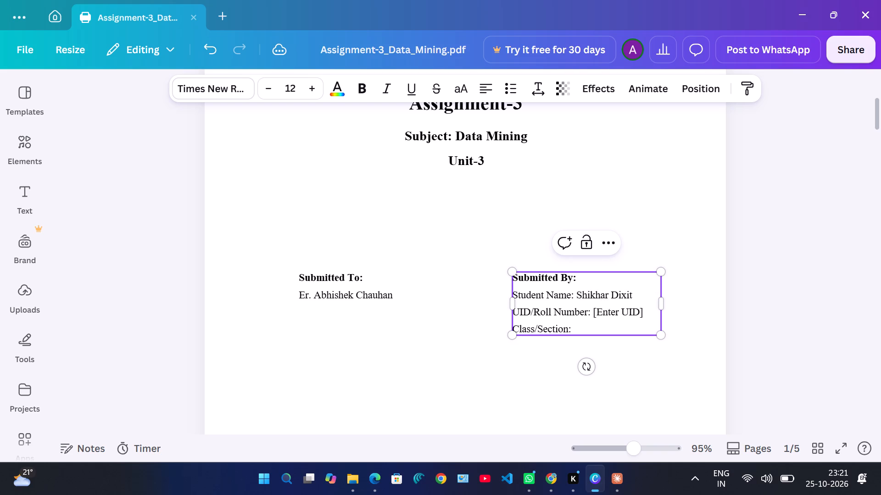
Clear the [Enter UID] placeholder and trim the end of the UID/Roll Number label in the Submitted By block.
{"action": "left_click", "coordinate": [647, 313]}
{"action": "key", "text": "BackSpace"}
{"action": "key", "text": "BackSpace"}
{"action": "key", "text": "BackSpace"}
{"action": "key", "text": "BackSpace"}
{"action": "key", "text": "BackSpace"}
{"action": "key", "text": "BackSpace"}
{"action": "left_click", "coordinate": [587, 315]}
{"action": "key", "text": "BackSpace"}
{"action": "key", "text": "BackSpace"}
{"action": "key", "text": "BackSpace"}
{"action": "key", "text": "BackSpace"}
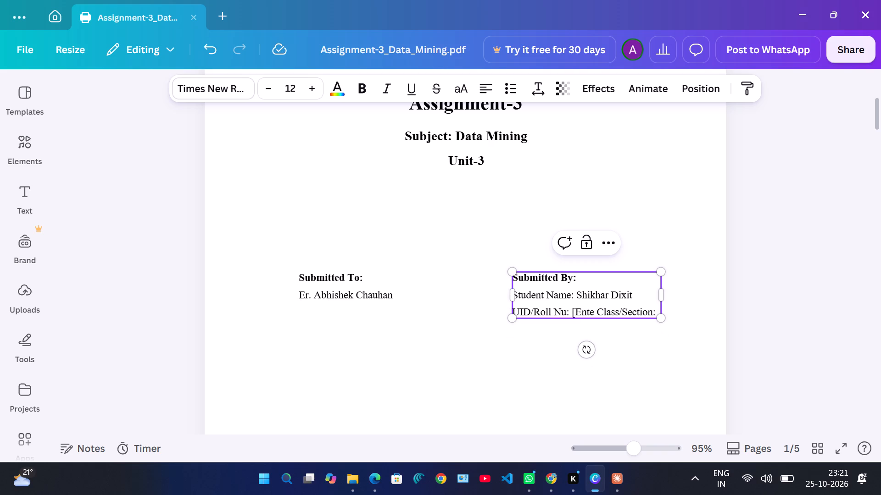
Shorten the UID/Roll Nu label to UID and put the UID and Class/Section entries on separate lines in the Submitted By block.
{"action": "key", "text": "BackSpace"}
{"action": "key", "text": "BackSpace"}
{"action": "key", "text": "BackSpace"}
{"action": "key", "text": "BackSpace"}
{"action": "key", "text": "BackSpace"}
{"action": "key", "text": "BackSpace"}
{"action": "key", "text": "BackSpace"}
{"action": "key", "text": "BackSpace"}
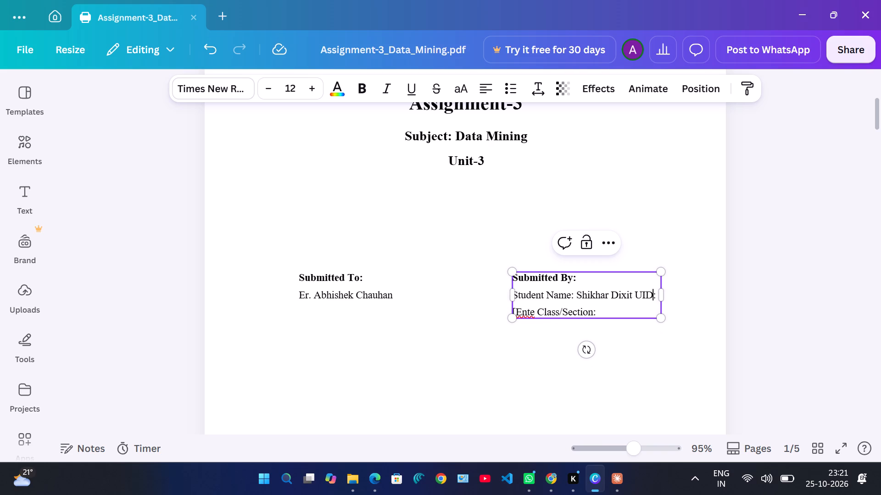
{"action": "left_click", "coordinate": [634, 295]}
{"action": "key", "text": "Return"}
{"action": "left_click", "coordinate": [562, 309]}
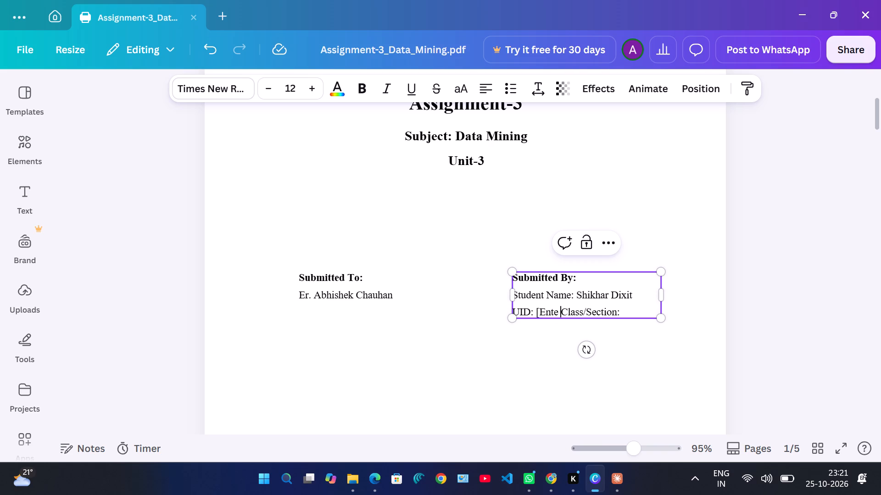
{"action": "key", "text": "Return"}
Replace the leftover [Ente placeholder text on the UID line with the student's UID.
{"action": "left_click", "coordinate": [539, 313]}
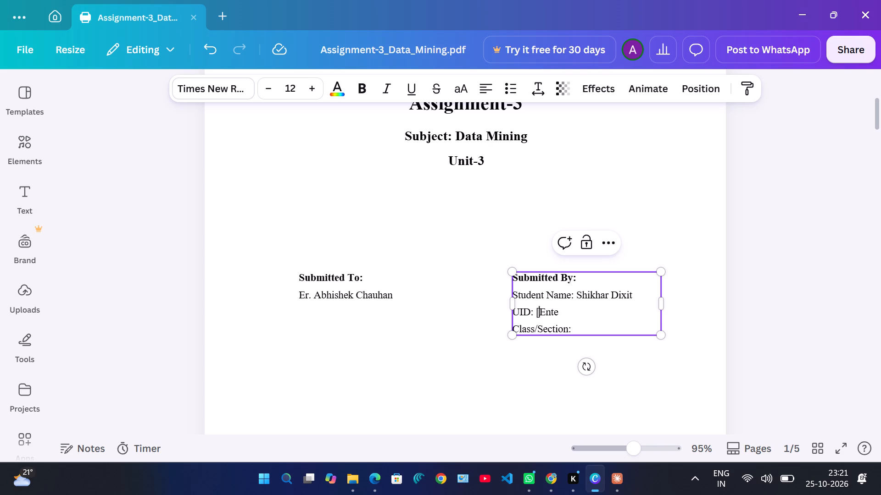
{"action": "key", "text": "BackSpace"}
{"action": "left_click", "coordinate": [558, 311]}
{"action": "key", "text": "BackSpace"}
{"action": "key", "text": "BackSpace"}
{"action": "key", "text": "BackSpace"}
{"action": "key", "text": "BackSpace"}
{"action": "key", "text": "BackSpace"}
{"action": "key", "text": "BackSpace"}
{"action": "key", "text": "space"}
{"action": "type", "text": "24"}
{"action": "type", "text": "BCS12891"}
Enter SAP-602-B after the Class/Section label in the Submitted By block.
{"action": "left_click", "coordinate": [573, 329]}
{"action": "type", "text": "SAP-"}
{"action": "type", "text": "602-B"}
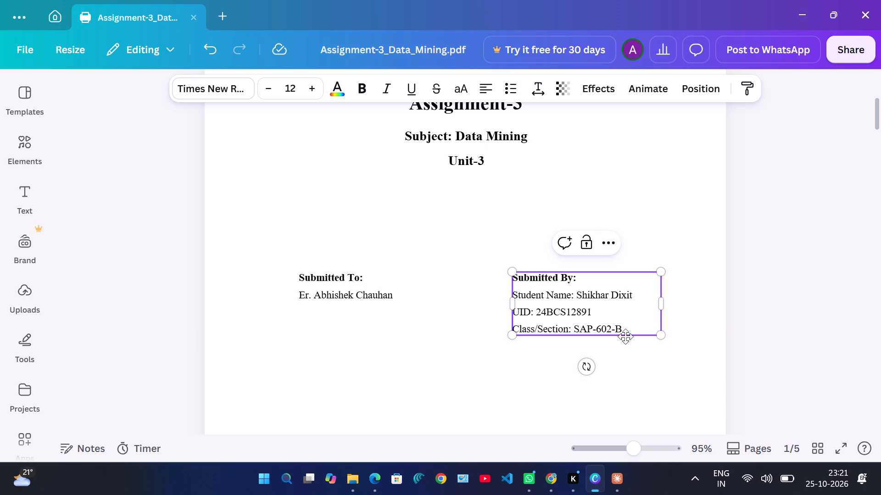
{"action": "left_click", "coordinate": [798, 325]}
Make the Student Name label bold in the Submitted By block, leaving its colon and value regular.
{"action": "double_click", "coordinate": [571, 293]}
{"action": "left_click_drag", "start_coordinate": [569, 297], "coordinate": [513, 297]}
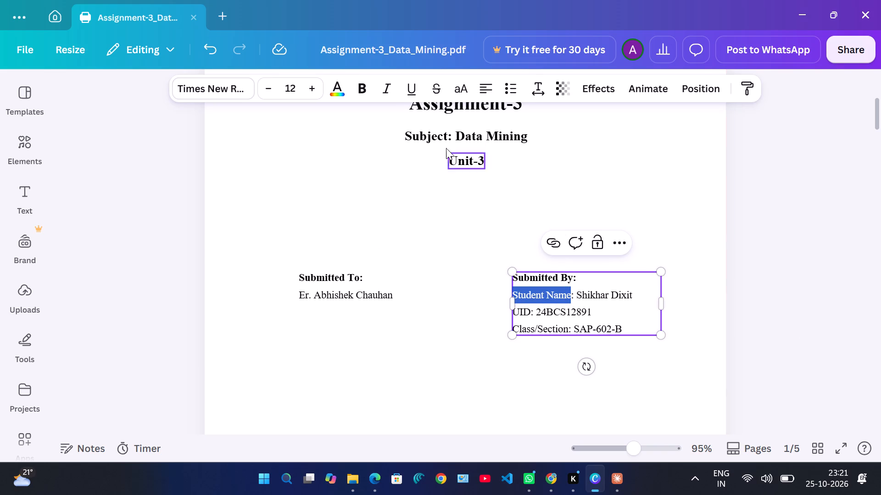
{"action": "left_click", "coordinate": [367, 85]}
{"action": "left_click", "coordinate": [412, 275]}
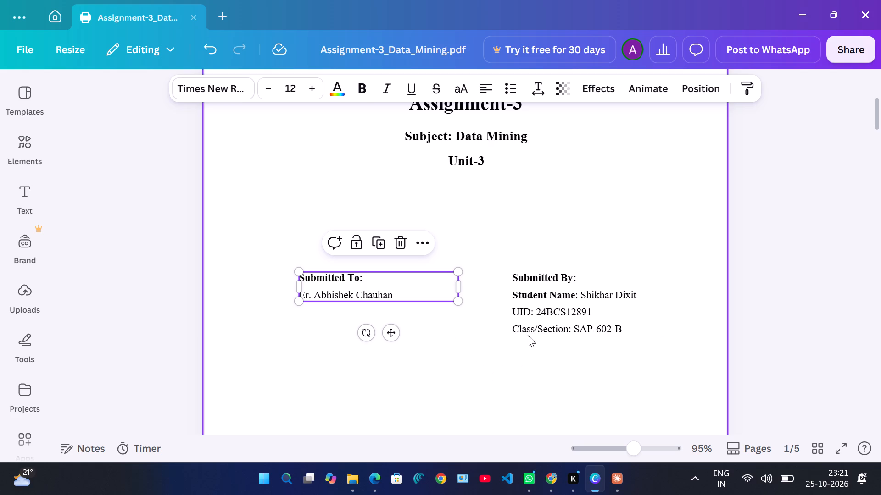
Underline the whole Submitted By: heading on the cover page.
{"action": "double_click", "coordinate": [577, 278]}
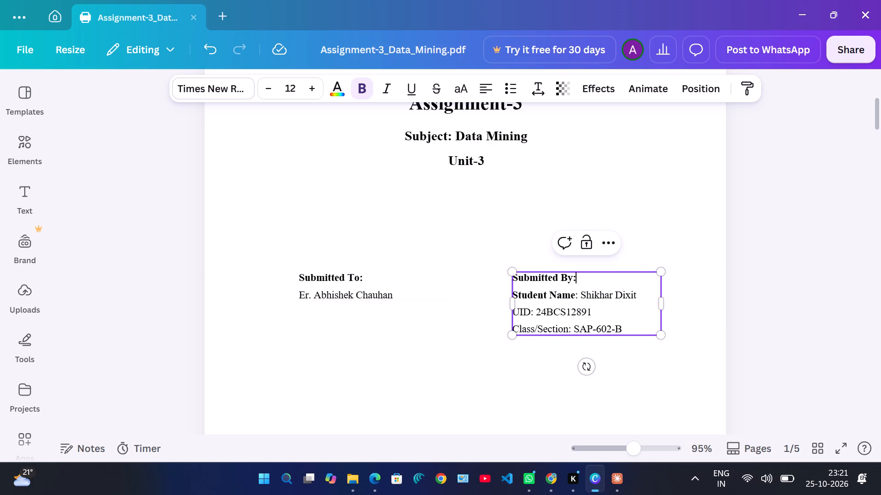
{"action": "left_click_drag", "start_coordinate": [577, 278], "coordinate": [516, 278]}
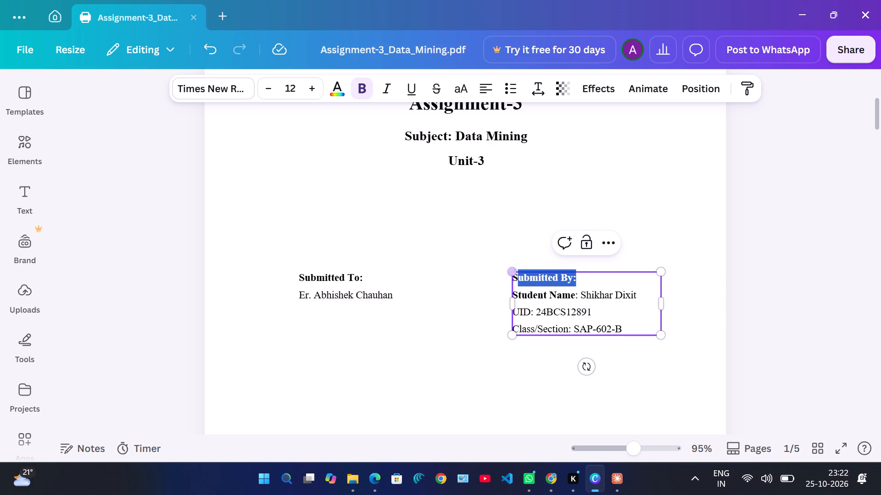
{"action": "left_click_drag", "start_coordinate": [516, 278], "coordinate": [513, 278]}
{"action": "left_click", "coordinate": [417, 93]}
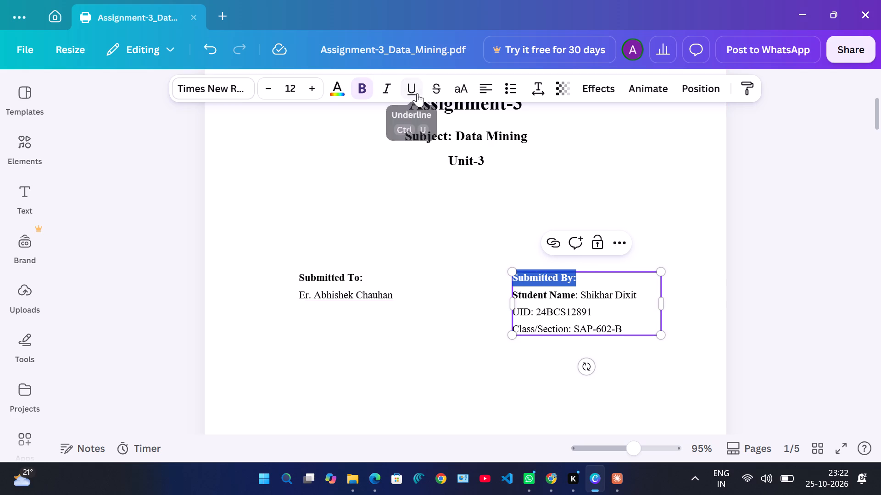
{"action": "left_click", "coordinate": [403, 188]}
Underline the whole Submitted To: heading on the cover page.
{"action": "double_click", "coordinate": [362, 276]}
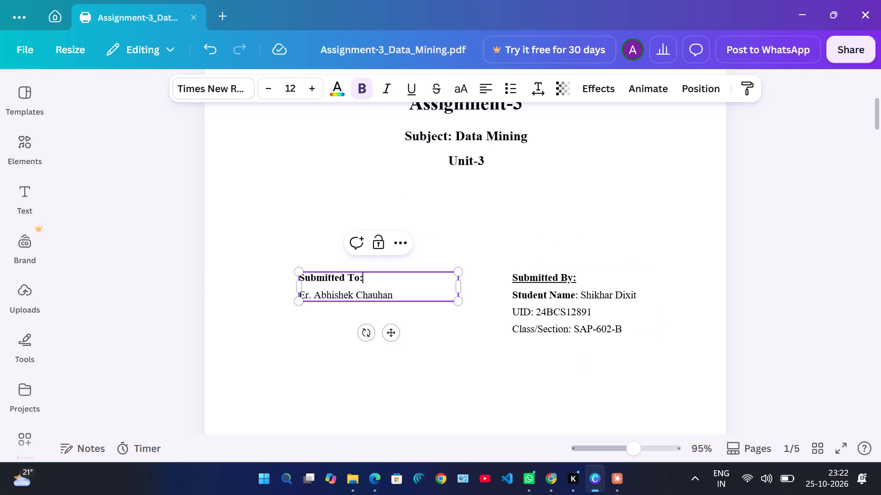
{"action": "left_click_drag", "start_coordinate": [362, 276], "coordinate": [303, 280]}
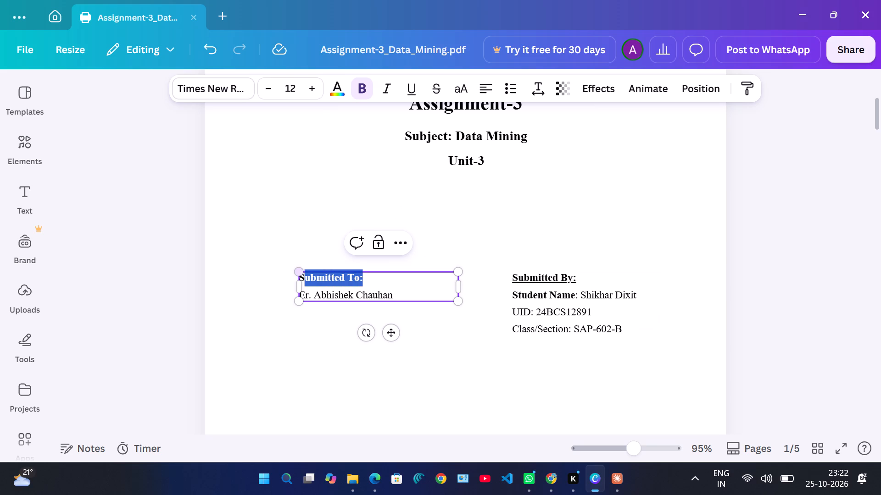
{"action": "left_click_drag", "start_coordinate": [303, 280], "coordinate": [300, 278]}
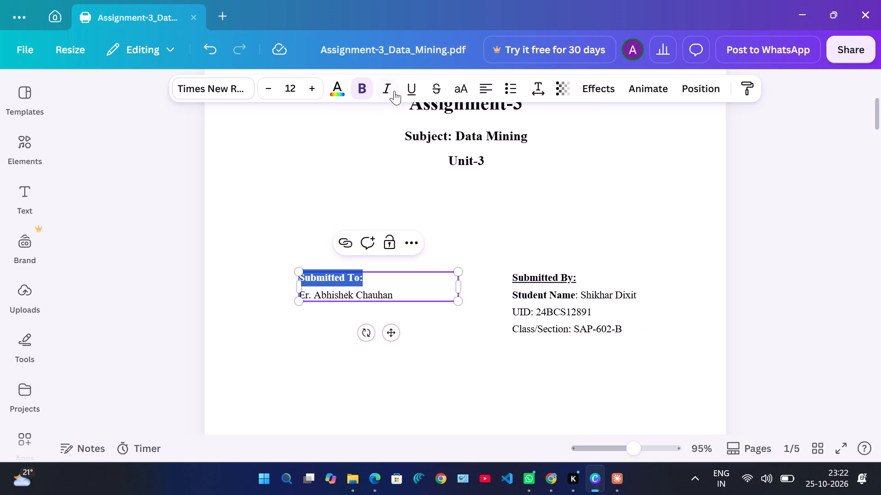
{"action": "left_click", "coordinate": [407, 87]}
{"action": "left_click", "coordinate": [314, 218]}
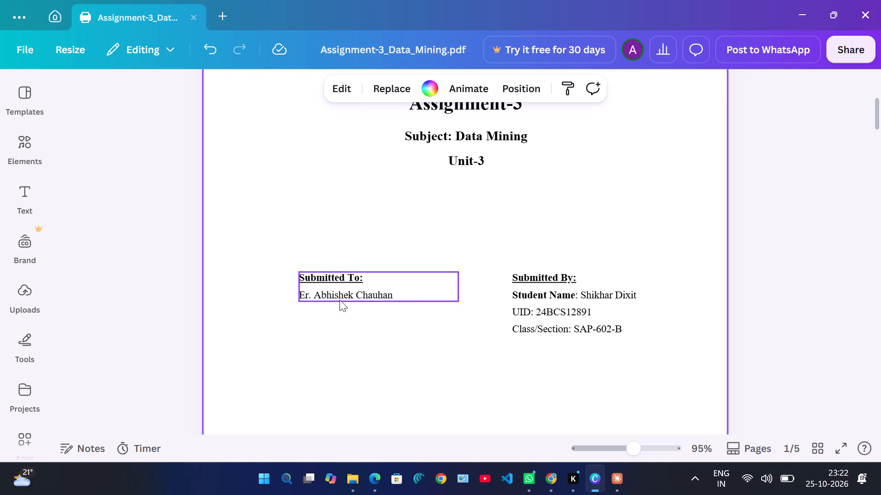
Insert a bold Faculty Name: label in front of the faculty member's name in the Submitted To block.
{"action": "double_click", "coordinate": [301, 295]}
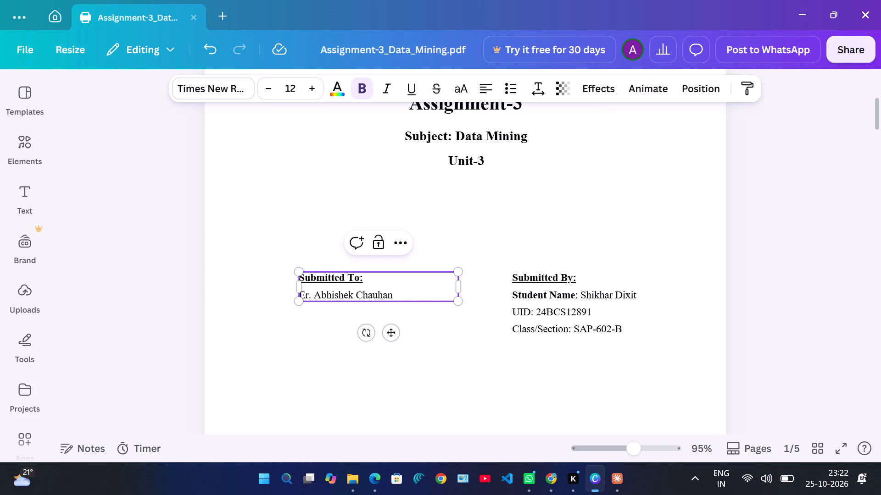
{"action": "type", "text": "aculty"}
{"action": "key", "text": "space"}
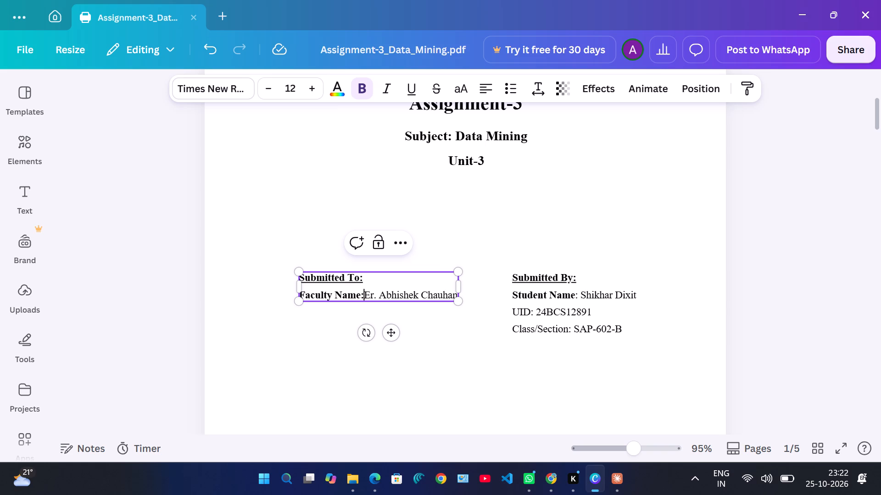
Spread the two submission blocks apart by shifting Submitted By and Submitted To slightly outward toward the page's side edges.
{"action": "left_click_drag", "start_coordinate": [613, 313], "coordinate": [630, 312]}
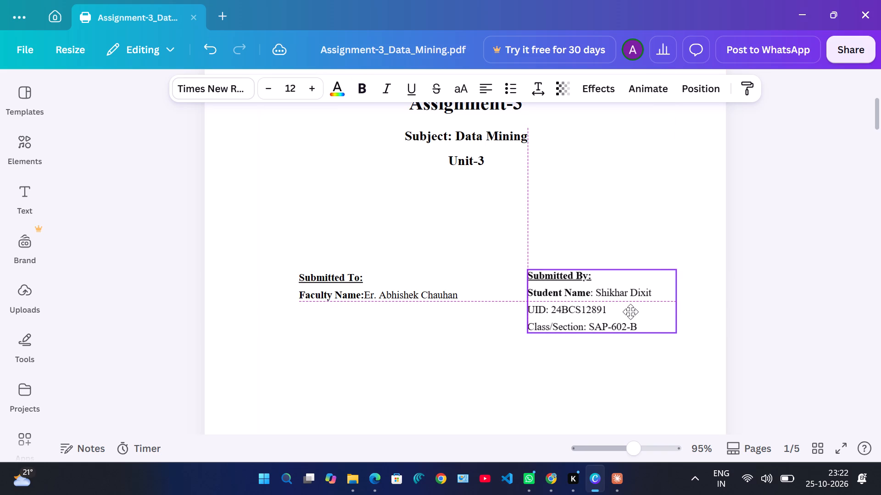
{"action": "left_click_drag", "start_coordinate": [630, 312], "coordinate": [632, 314]}
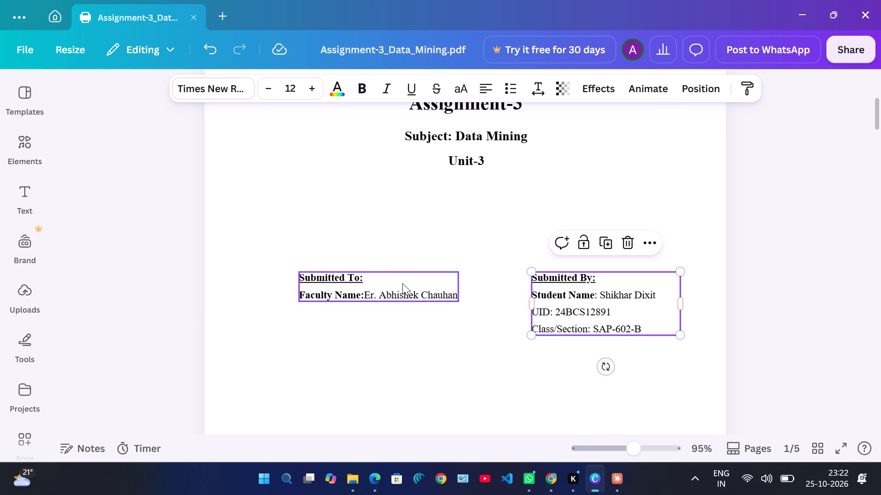
{"action": "left_click_drag", "start_coordinate": [402, 283], "coordinate": [383, 283]}
{"action": "left_click", "coordinate": [776, 275]}
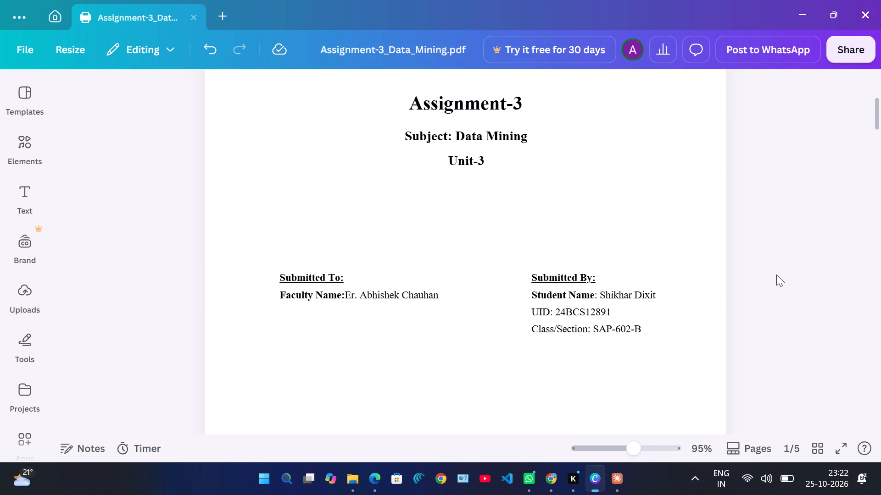
{"action": "left_click", "coordinate": [374, 285]}
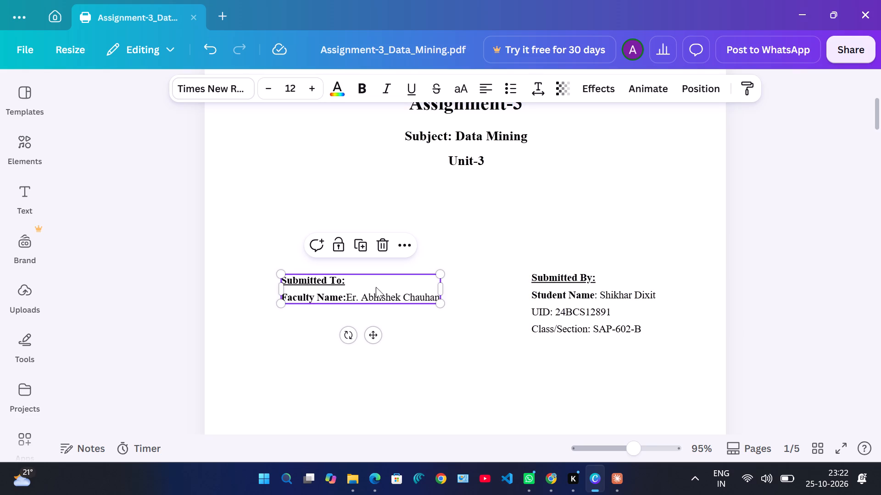
{"action": "left_click", "coordinate": [819, 252]}
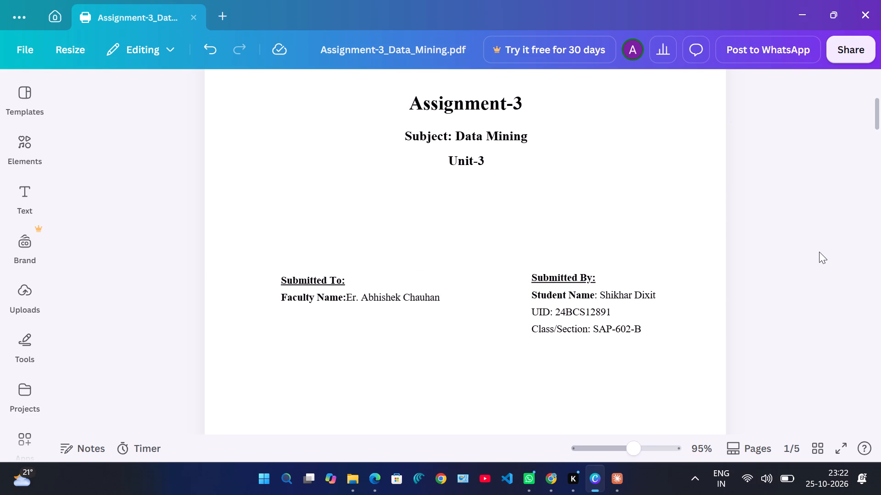
Add a space after the Faculty Name: label and widen the Submitted To text box so the name fits on one line.
{"action": "double_click", "coordinate": [346, 298]}
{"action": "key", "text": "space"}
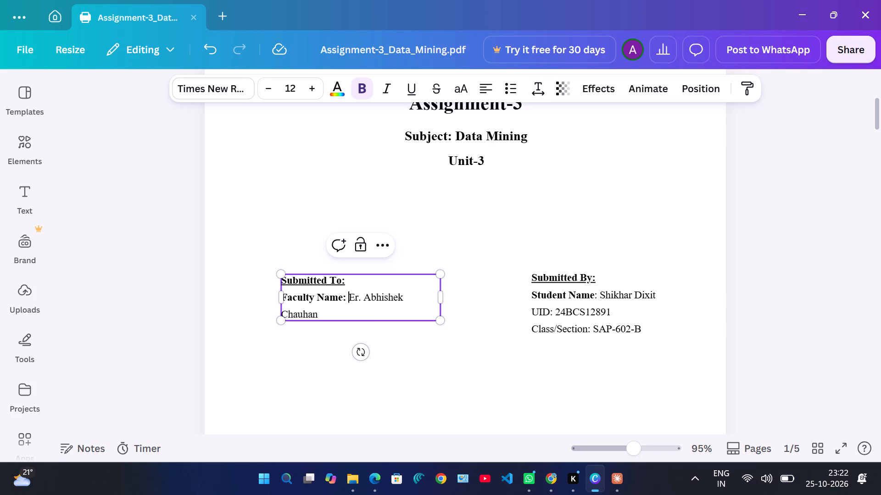
{"action": "left_click_drag", "start_coordinate": [443, 301], "coordinate": [454, 300]}
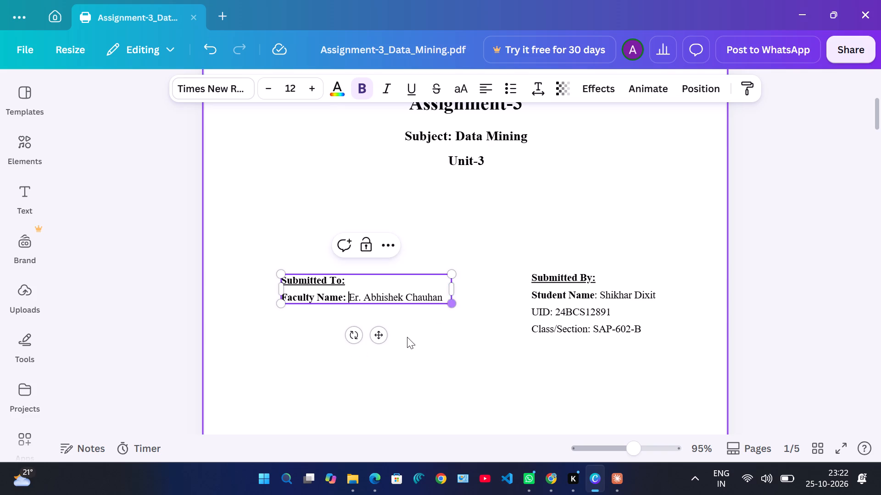
{"action": "left_click", "coordinate": [407, 337]}
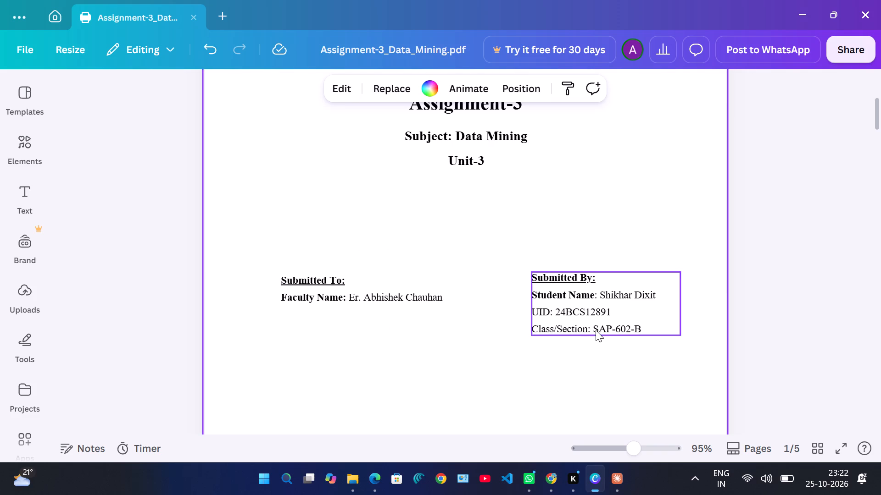
Make the UID label bold in the Submitted By block, leaving its colon and value regular.
{"action": "left_click", "coordinate": [548, 310]}
{"action": "left_click", "coordinate": [548, 310]}
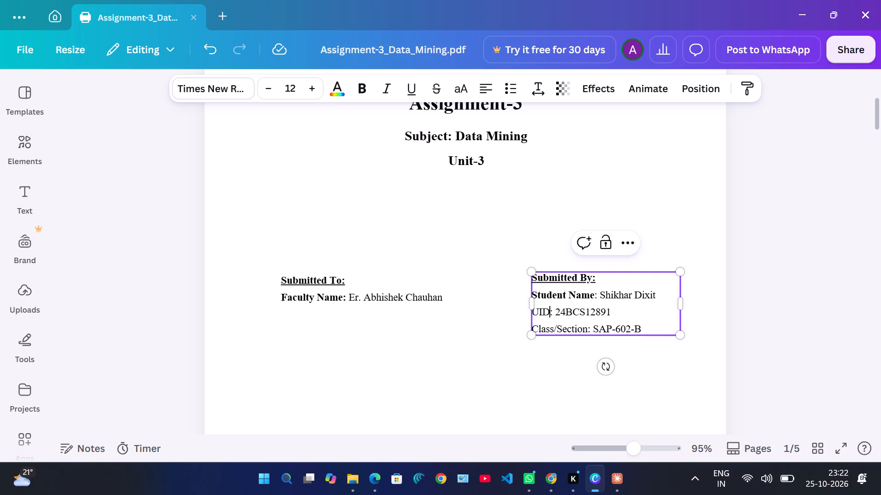
{"action": "left_click_drag", "start_coordinate": [548, 310], "coordinate": [533, 314]}
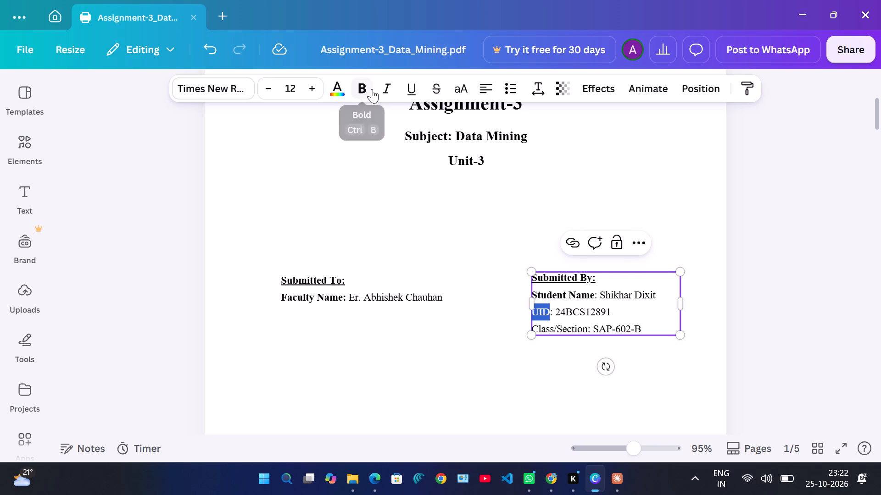
{"action": "left_click", "coordinate": [372, 89]}
{"action": "left_click", "coordinate": [820, 246]}
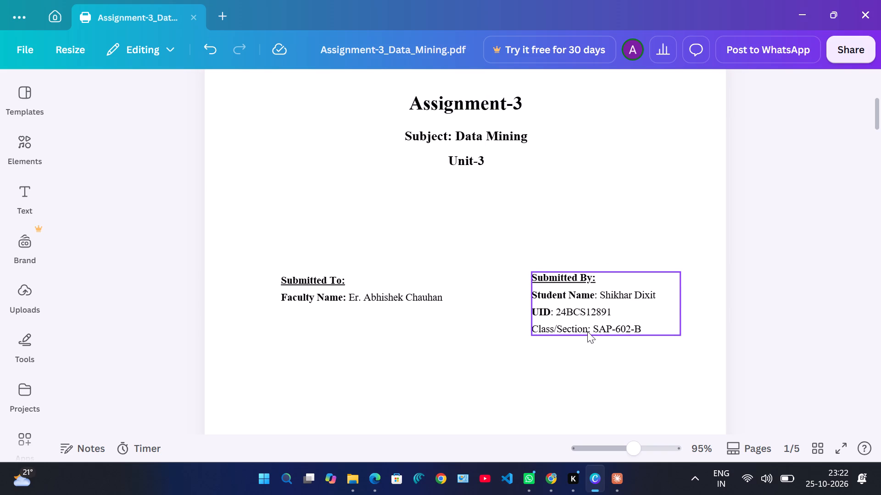
Make the Class/Section label bold in the Submitted By block, leaving its colon and value regular.
{"action": "double_click", "coordinate": [587, 331]}
{"action": "left_click_drag", "start_coordinate": [587, 331], "coordinate": [535, 331]}
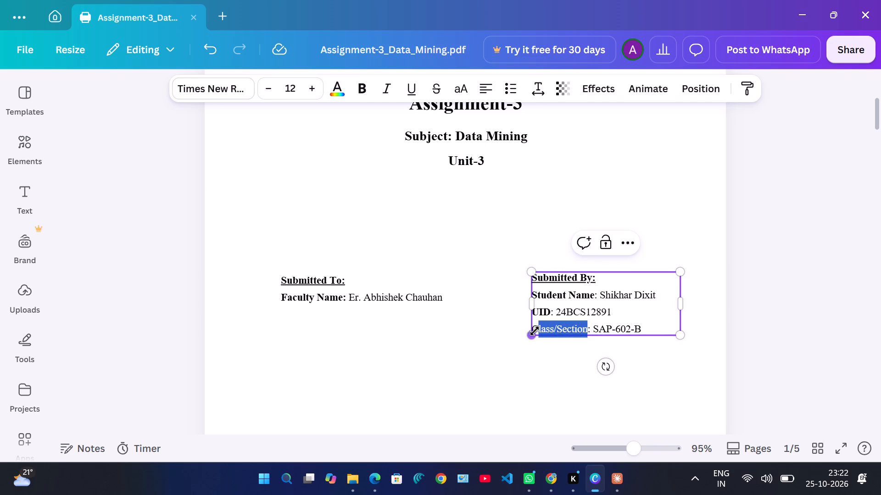
{"action": "left_click_drag", "start_coordinate": [535, 331], "coordinate": [533, 330]}
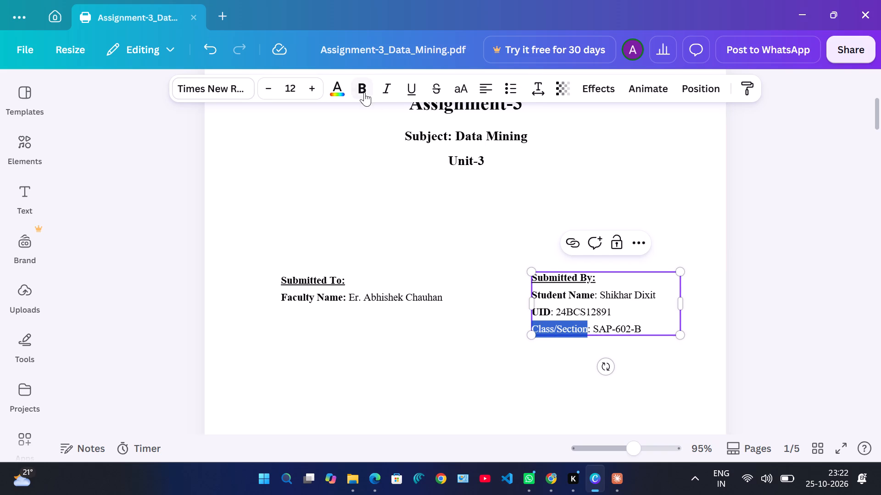
{"action": "left_click", "coordinate": [364, 92]}
{"action": "left_click", "coordinate": [688, 219]}
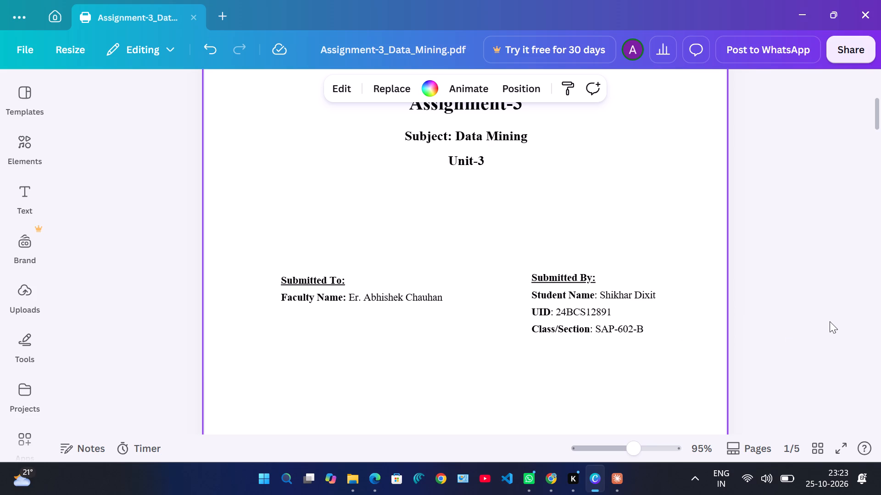
Move the Department of Computer Science & Engineering logo on page 2 into the page's top-left corner.
{"action": "scroll", "coordinate": [759, 298], "scroll_direction": "up", "scroll_amount": 2}
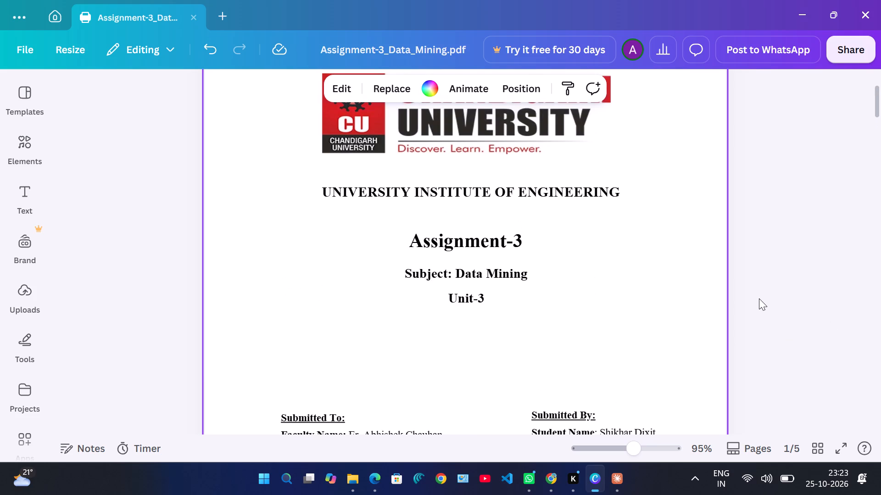
{"action": "scroll", "coordinate": [759, 298], "scroll_direction": "up", "scroll_amount": 2}
{"action": "scroll", "coordinate": [759, 298], "scroll_direction": "down", "scroll_amount": 11}
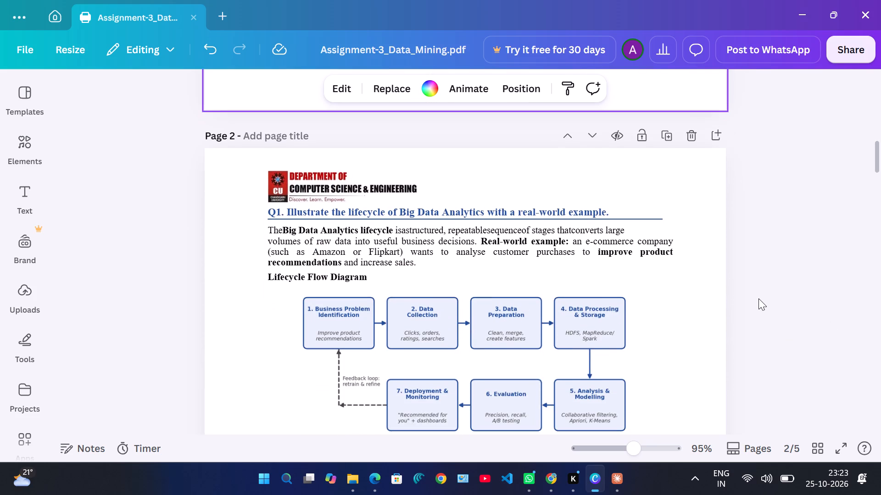
{"action": "left_click_drag", "start_coordinate": [275, 176], "coordinate": [212, 156]}
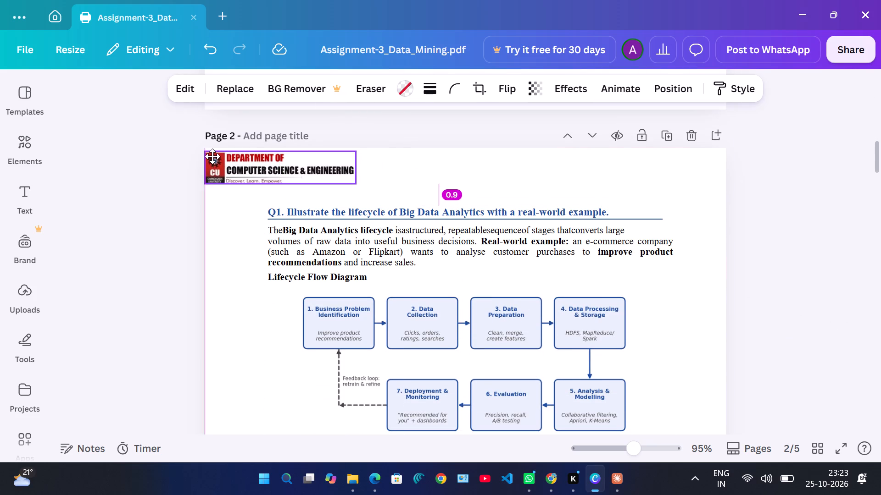
Snap page 2's department header logo into the page's top-left corner and enlarge it proportionally.
{"action": "left_click_drag", "start_coordinate": [212, 156], "coordinate": [212, 154]}
{"action": "left_click_drag", "start_coordinate": [356, 181], "coordinate": [400, 191]}
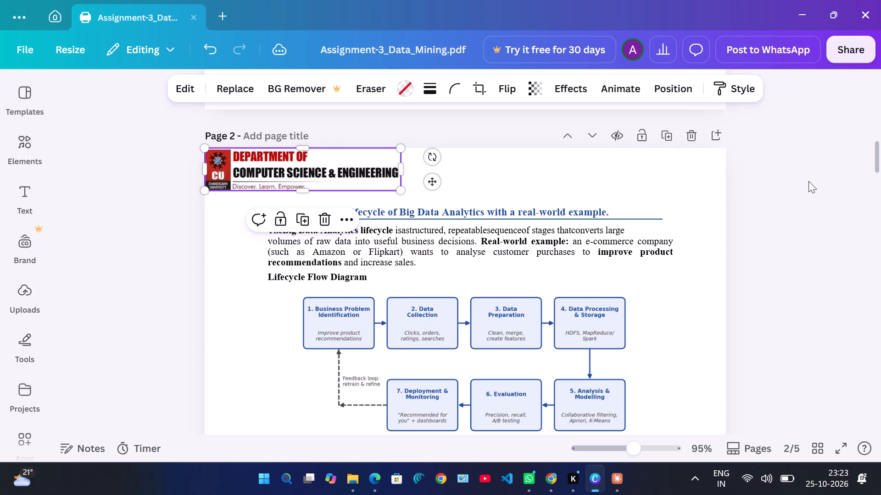
{"action": "left_click", "coordinate": [809, 181]}
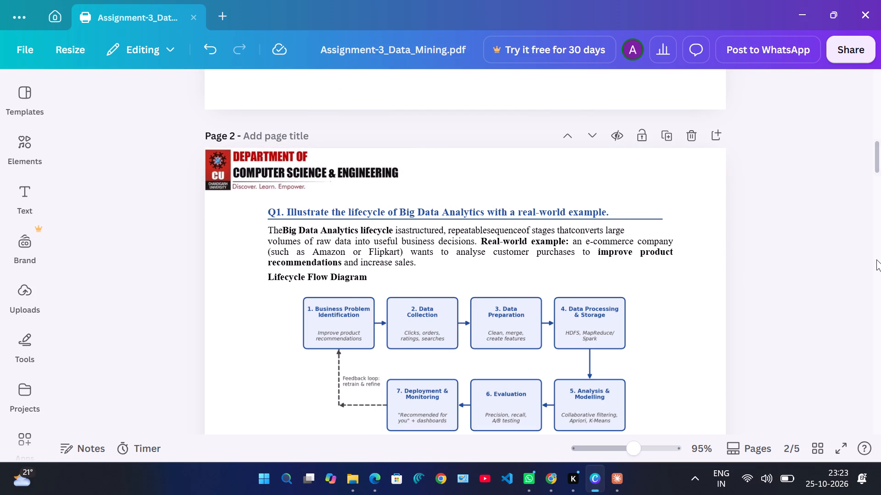
Review the layout of header logos, tables and body text on pages 2 to 4.
{"action": "scroll", "coordinate": [876, 259], "scroll_direction": "up", "scroll_amount": 1}
{"action": "scroll", "coordinate": [876, 259], "scroll_direction": "down", "scroll_amount": 9}
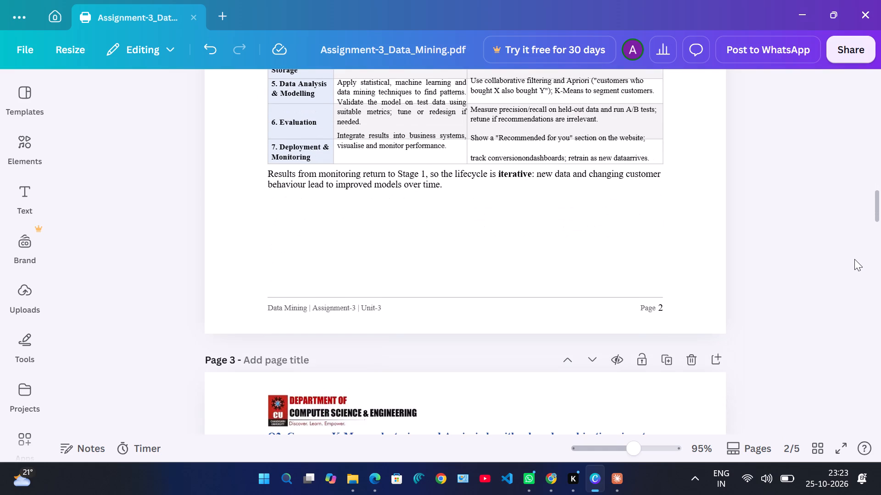
{"action": "scroll", "coordinate": [854, 259], "scroll_direction": "up", "scroll_amount": 7}
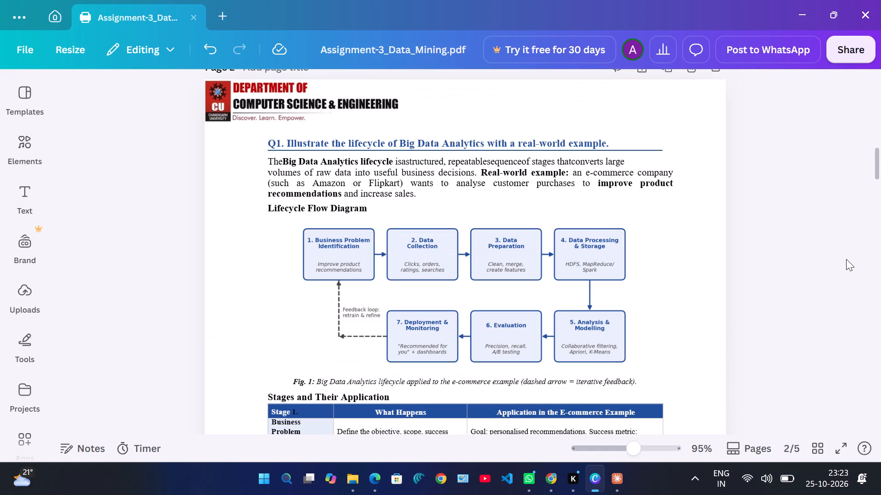
{"action": "scroll", "coordinate": [846, 259], "scroll_direction": "down", "scroll_amount": 16}
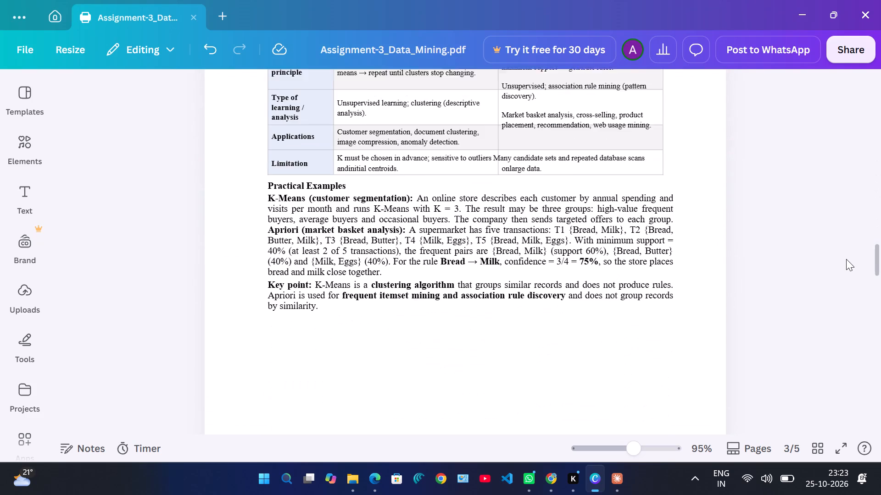
{"action": "scroll", "coordinate": [846, 259], "scroll_direction": "up", "scroll_amount": 5}
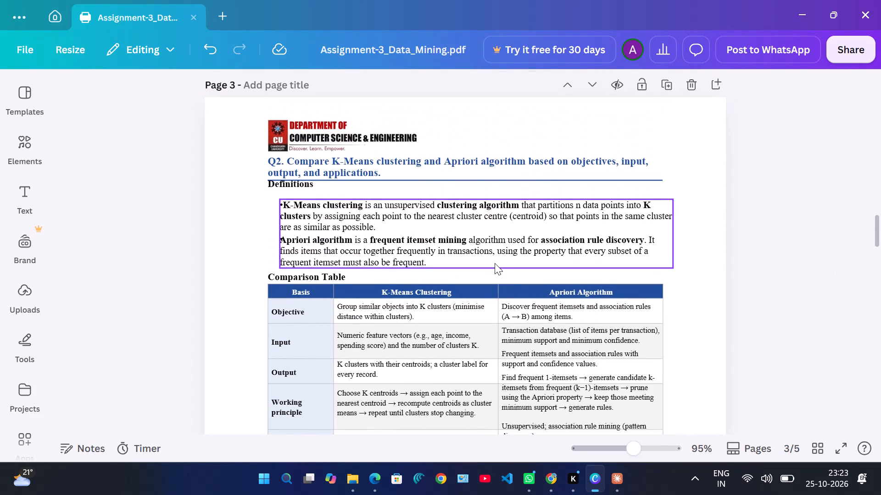
{"action": "scroll", "coordinate": [544, 253], "scroll_direction": "down", "scroll_amount": 4}
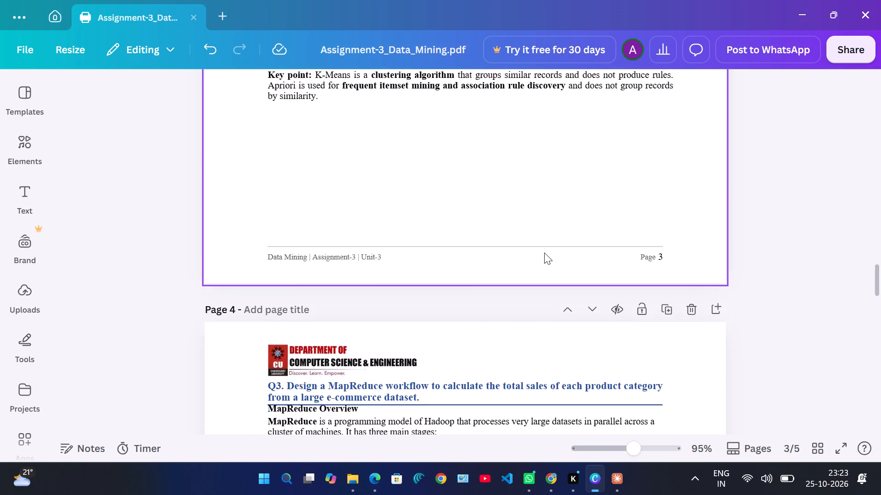
Move the Practical Examples text block on page 3 slightly down to leave a gap below the comparison table.
{"action": "scroll", "coordinate": [544, 253], "scroll_direction": "up", "scroll_amount": 2}
{"action": "left_click_drag", "start_coordinate": [436, 204], "coordinate": [435, 216]}
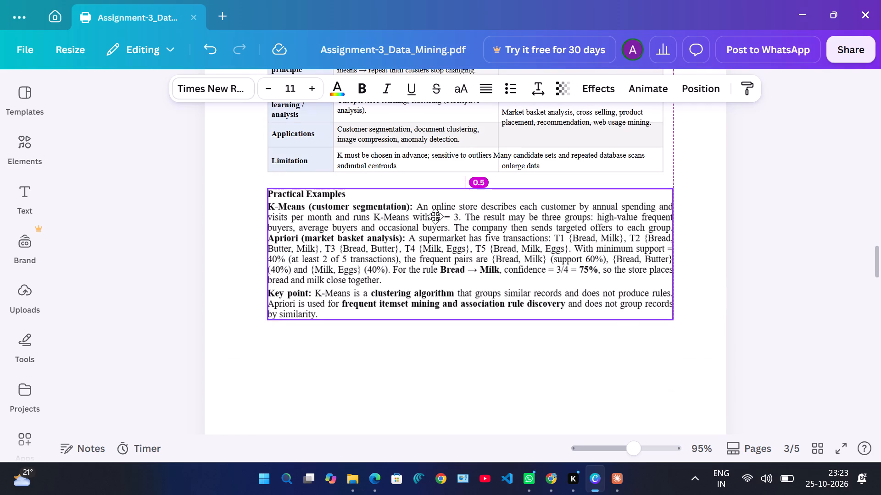
{"action": "left_click_drag", "start_coordinate": [435, 216], "coordinate": [435, 219]}
{"action": "left_click", "coordinate": [788, 184]}
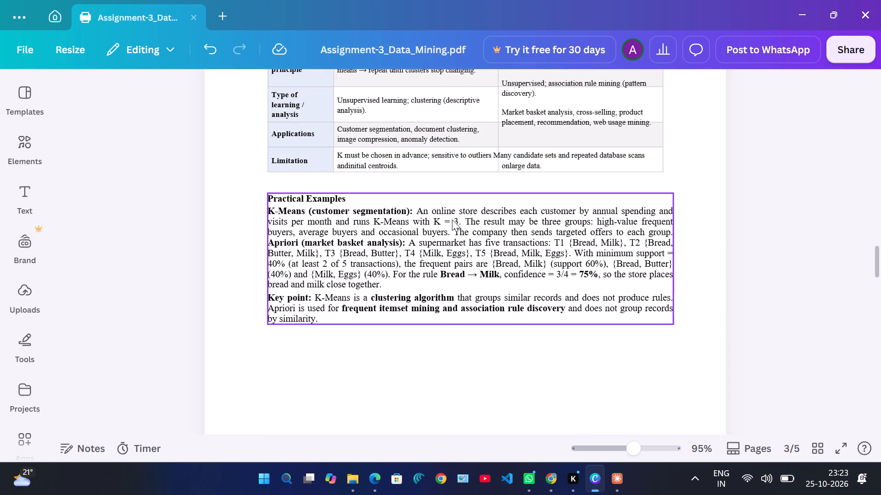
Insert blank lines below the Practical Examples heading and before the Apriori paragraph, and remove that paragraph's leading space.
{"action": "double_click", "coordinate": [371, 198]}
{"action": "left_click", "coordinate": [371, 198]}
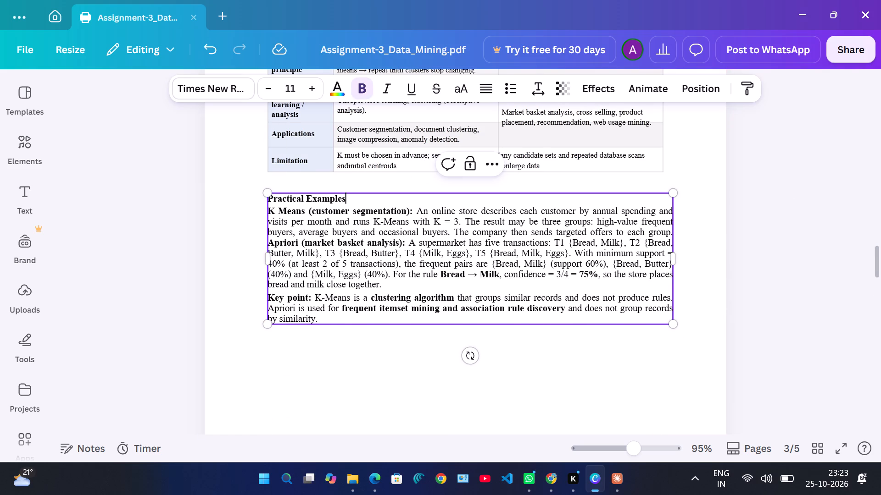
{"action": "key", "text": "Return"}
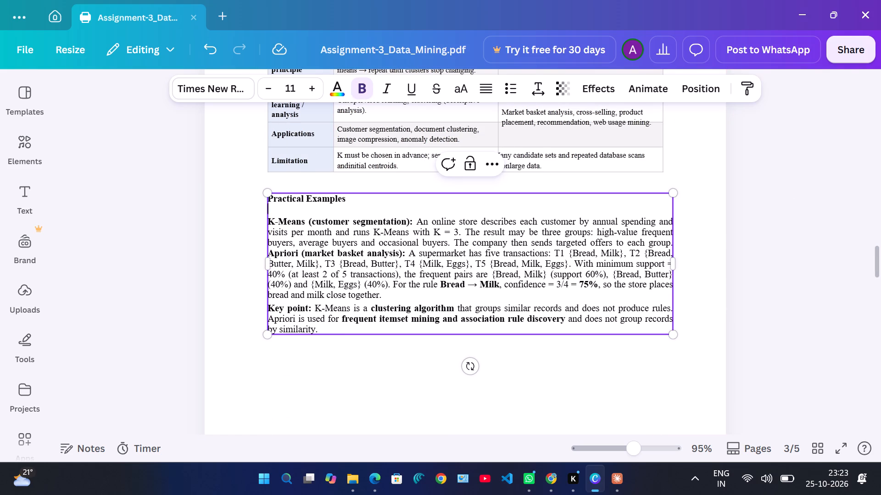
{"action": "left_click", "coordinate": [671, 242]}
{"action": "key", "text": "Right"}
{"action": "key", "text": "Return"}
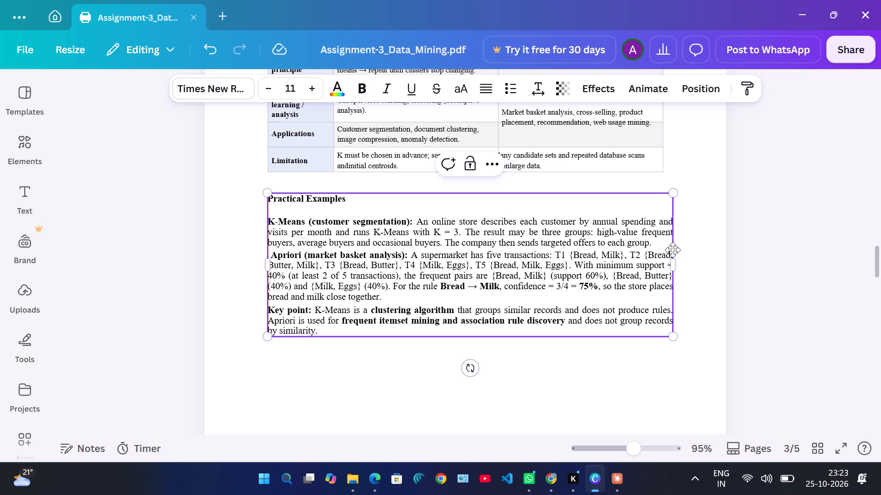
{"action": "left_click", "coordinate": [653, 245]}
{"action": "key", "text": "Return"}
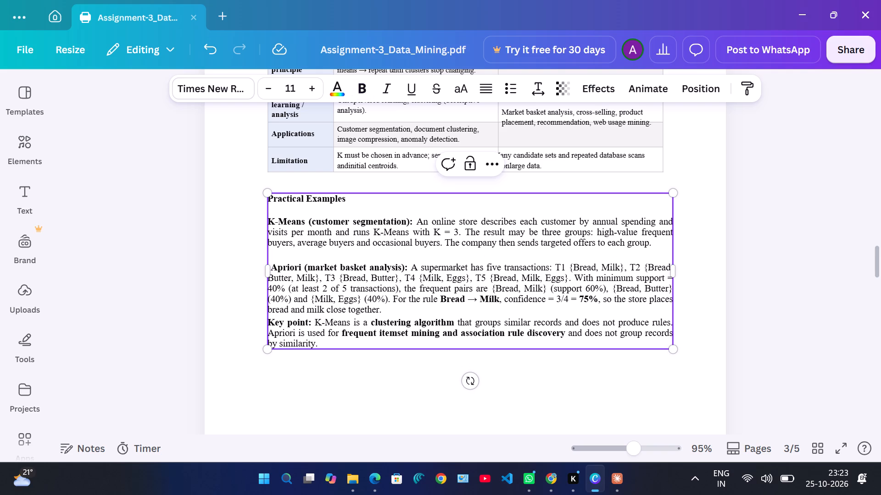
{"action": "left_click", "coordinate": [273, 266]}
{"action": "key", "text": "BackSpace"}
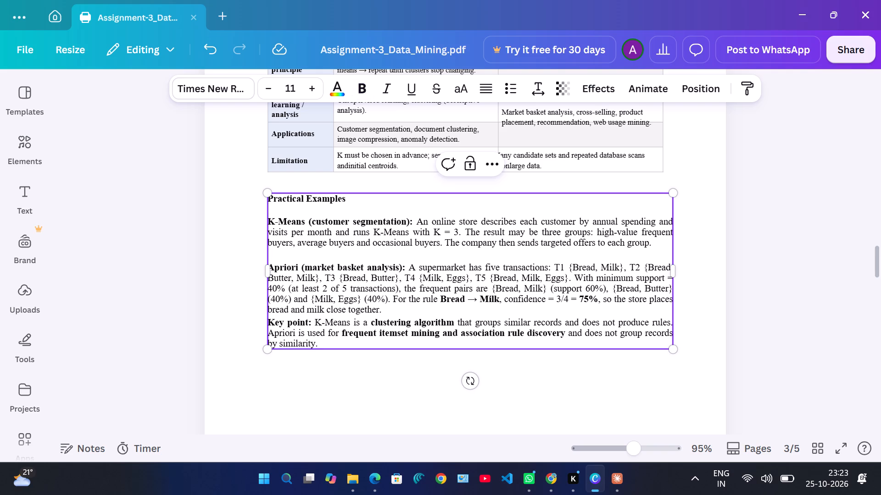
Insert a blank line before the Key point paragraph in page 3's Practical Examples text.
{"action": "left_click", "coordinate": [424, 310]}
{"action": "key", "text": "Return"}
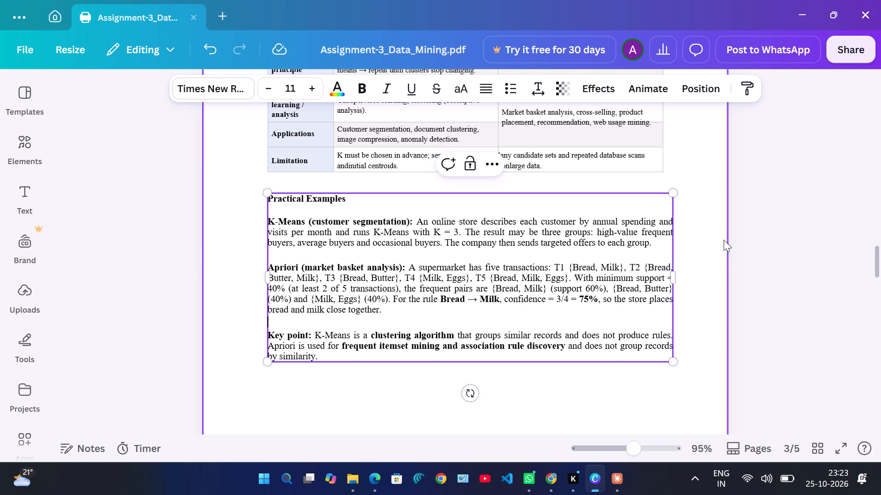
{"action": "left_click", "coordinate": [775, 224]}
Nudge the K-Means and Apriori definitions text block on page 3 slightly right and up.
{"action": "scroll", "coordinate": [775, 224], "scroll_direction": "up", "scroll_amount": 4}
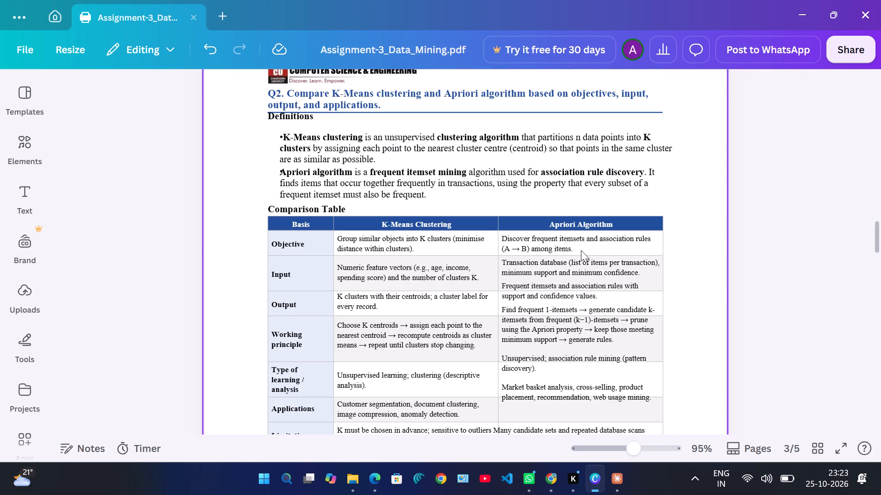
{"action": "left_click", "coordinate": [299, 171]}
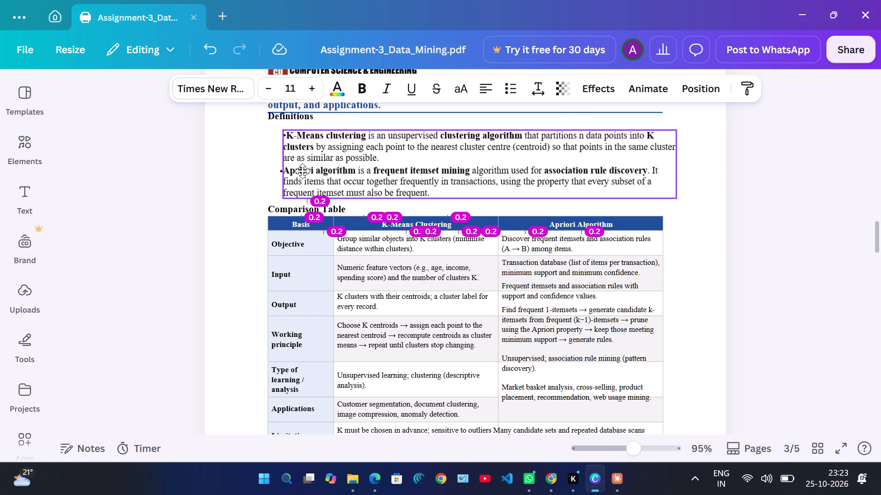
{"action": "left_click", "coordinate": [118, 164]}
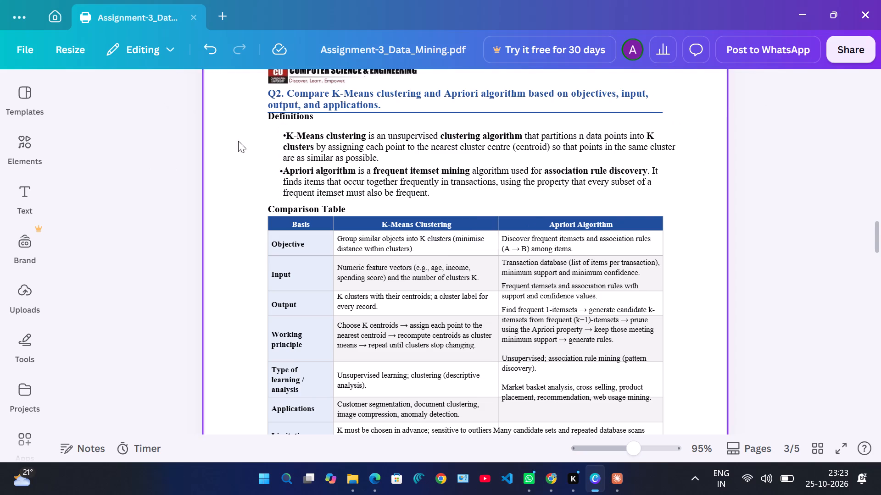
Insert a blank line between the Q2 question title and the Definitions heading on page 3.
{"action": "double_click", "coordinate": [387, 104]}
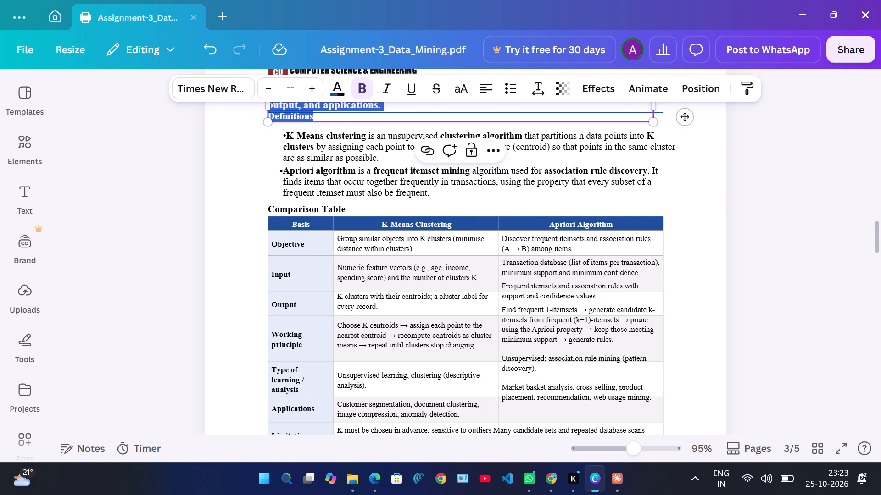
{"action": "left_click", "coordinate": [387, 104]}
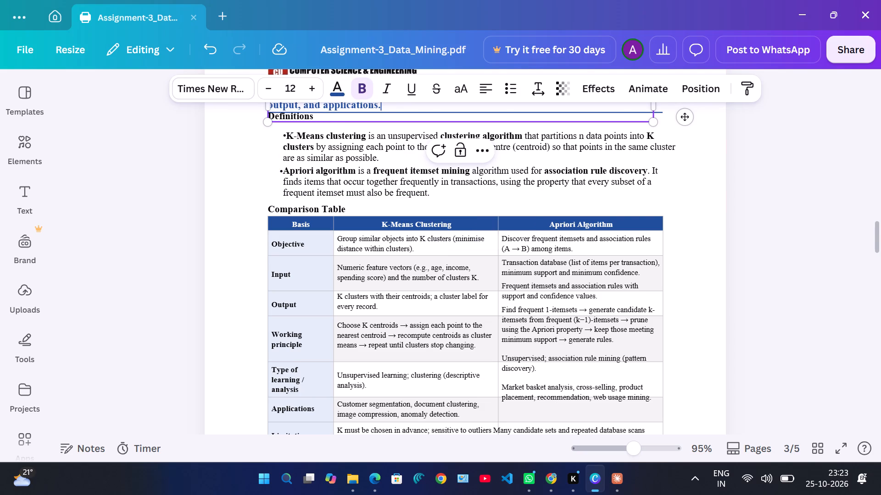
{"action": "key", "text": "Return"}
{"action": "left_click", "coordinate": [156, 159]}
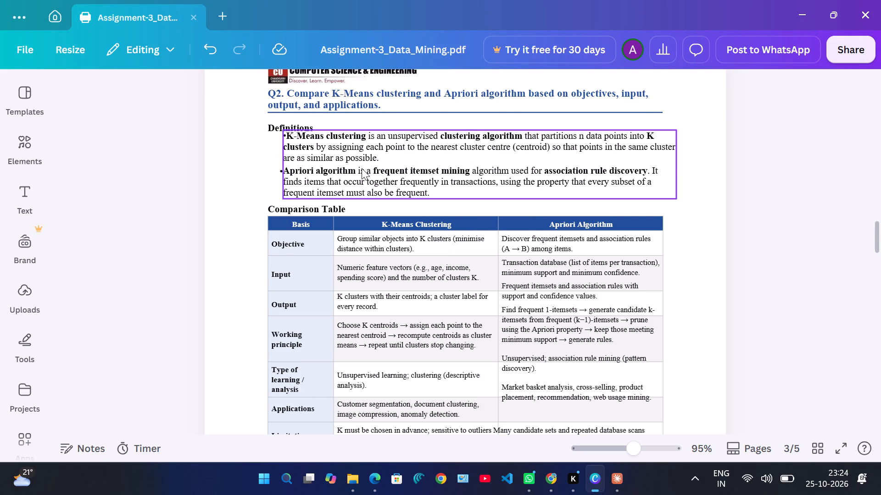
Move the K-Means and Apriori definitions text block slightly down and right, clear of the Definitions heading.
{"action": "left_click_drag", "start_coordinate": [362, 168], "coordinate": [361, 173]}
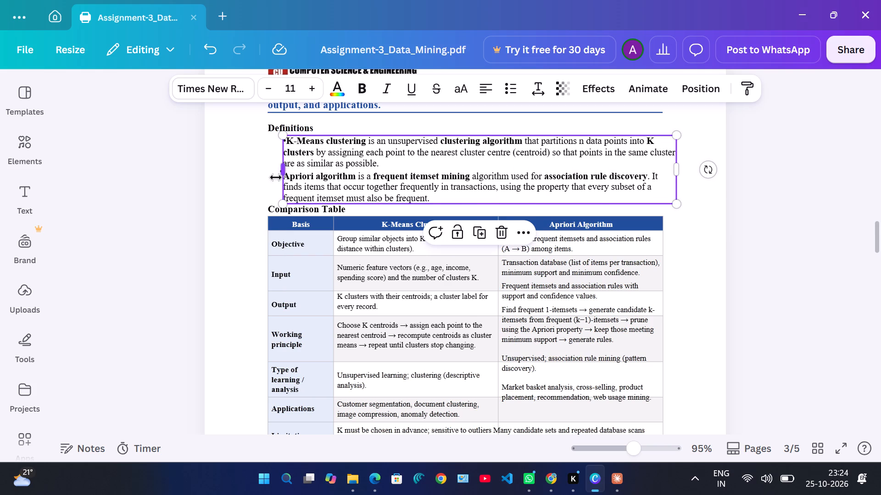
{"action": "left_click_drag", "start_coordinate": [314, 172], "coordinate": [322, 172]}
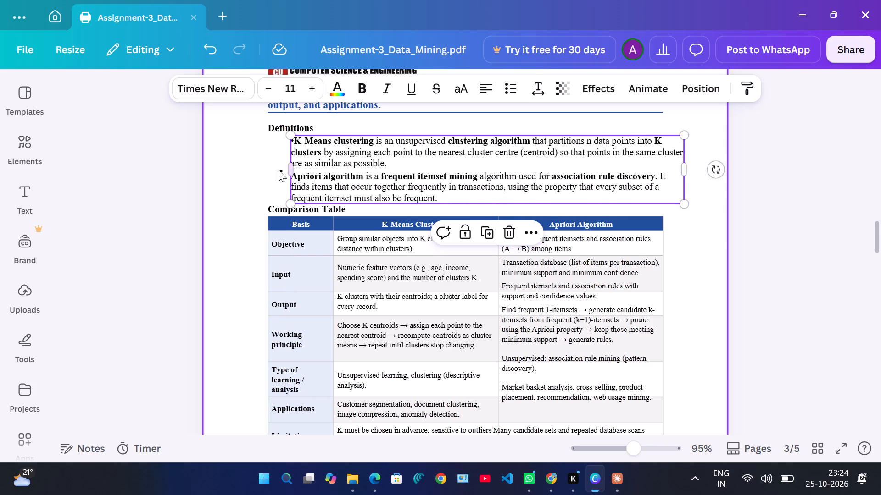
Remove the stray bullet beside the Apriori algorithm definition.
{"action": "left_click", "coordinate": [279, 170]}
{"action": "left_click", "coordinate": [305, 139]}
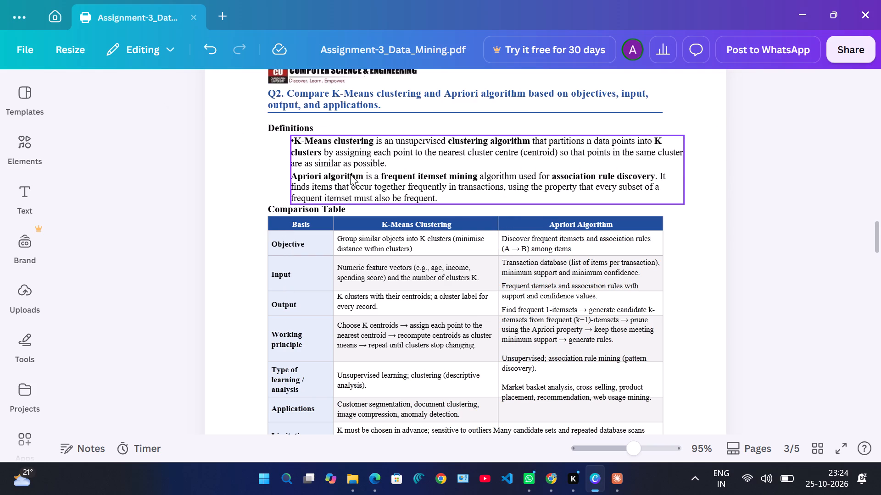
{"action": "left_click", "coordinate": [350, 174]}
{"action": "left_click", "coordinate": [774, 213]}
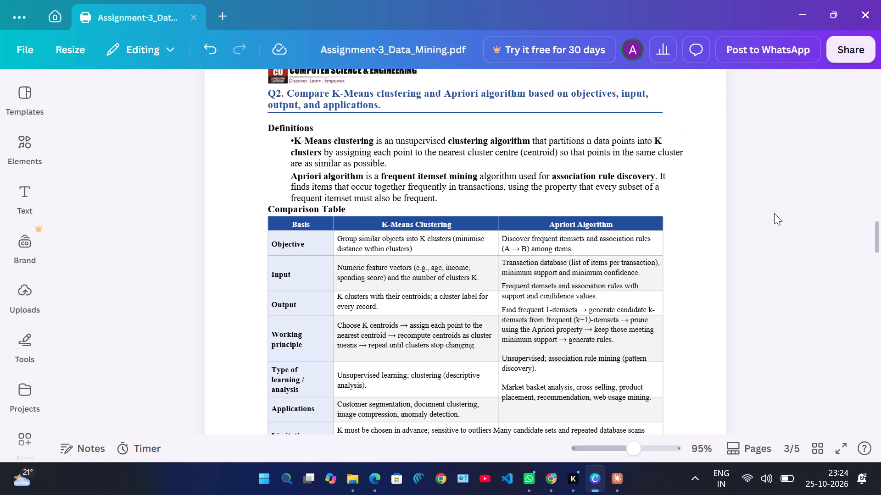
Shift the text block with the Q2 title and Definitions heading slightly left on page 3.
{"action": "scroll", "coordinate": [774, 213], "scroll_direction": "down", "scroll_amount": 2}
{"action": "scroll", "coordinate": [774, 213], "scroll_direction": "up", "scroll_amount": 1}
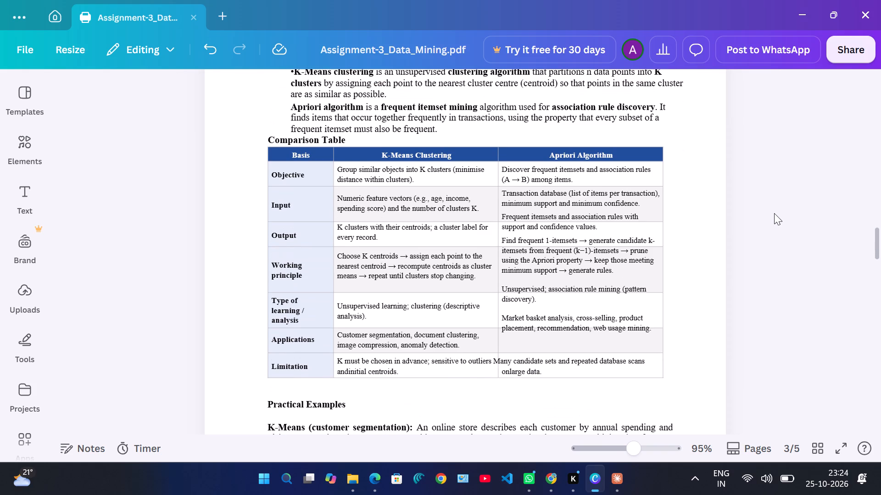
{"action": "scroll", "coordinate": [769, 213], "scroll_direction": "up", "scroll_amount": 1}
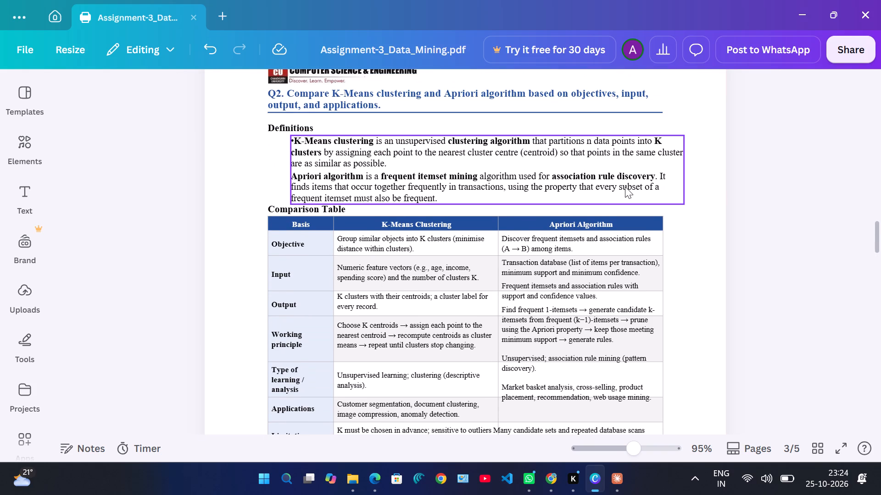
{"action": "left_click", "coordinate": [290, 126]}
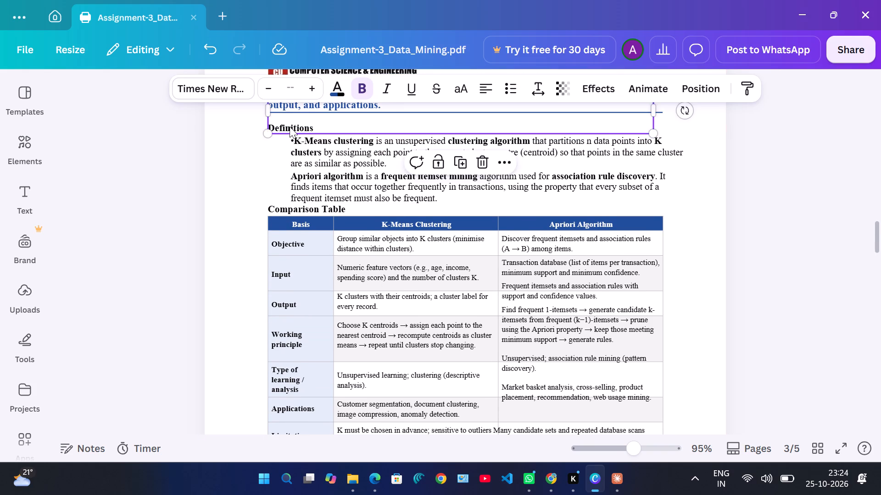
{"action": "left_click", "coordinate": [190, 156]}
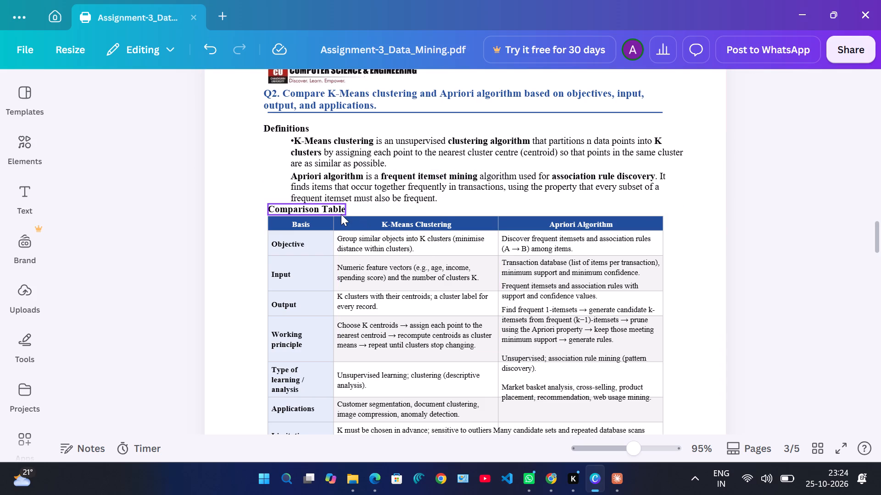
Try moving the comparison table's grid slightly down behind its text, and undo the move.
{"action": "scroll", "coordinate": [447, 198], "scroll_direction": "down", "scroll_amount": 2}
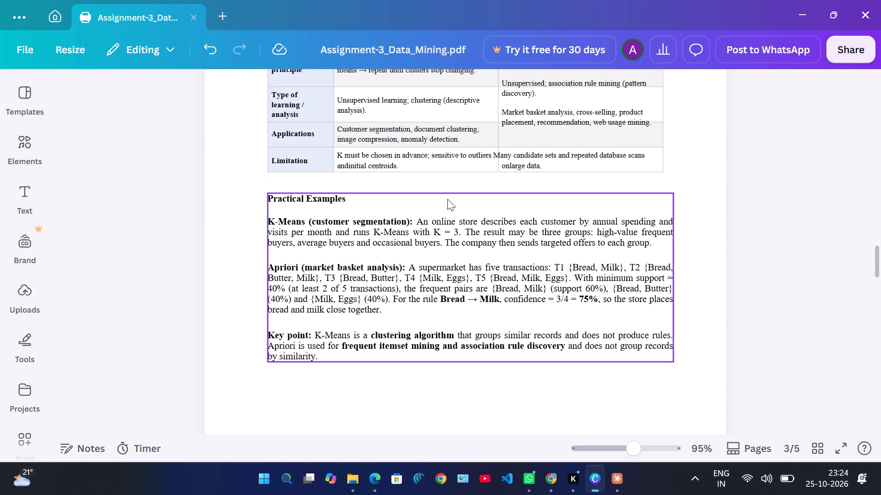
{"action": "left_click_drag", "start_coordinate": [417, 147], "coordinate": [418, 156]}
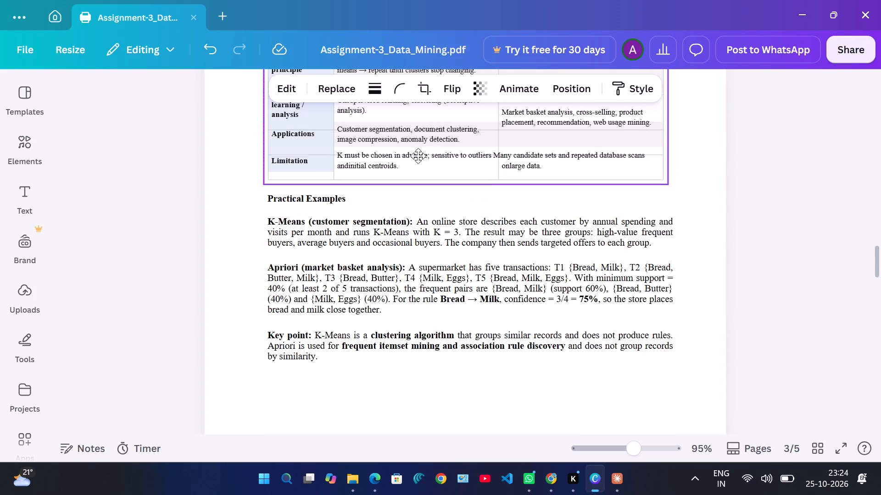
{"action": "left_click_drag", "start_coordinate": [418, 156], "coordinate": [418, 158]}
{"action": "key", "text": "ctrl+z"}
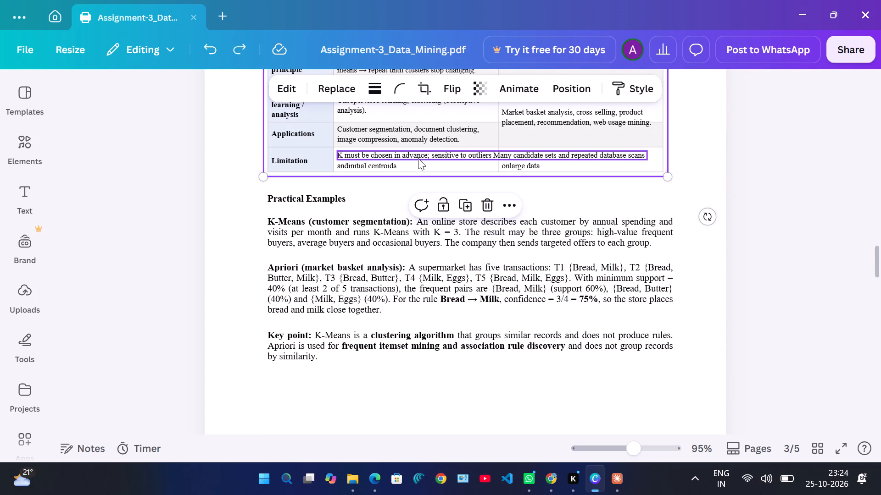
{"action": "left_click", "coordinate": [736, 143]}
Snap page 3's department header logo into the page's top-left corner and enlarge it slightly in proportion.
{"action": "scroll", "coordinate": [738, 143], "scroll_direction": "up", "scroll_amount": 3}
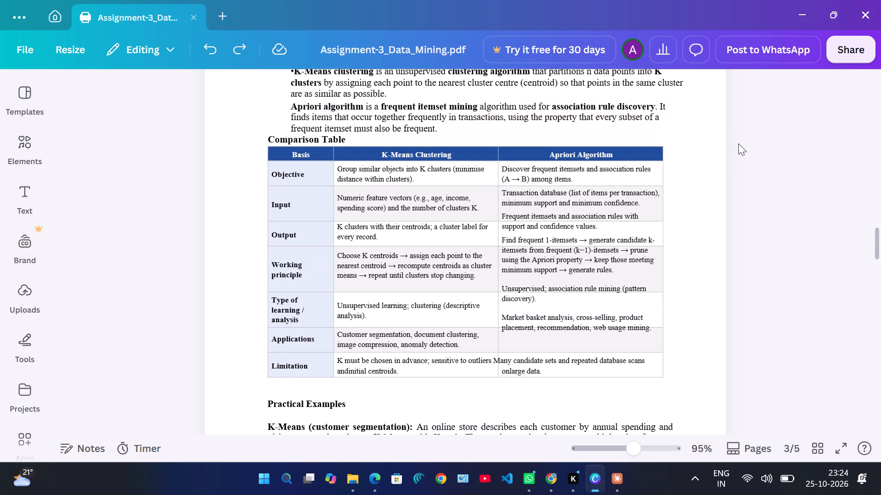
{"action": "scroll", "coordinate": [738, 143], "scroll_direction": "up", "scroll_amount": 2}
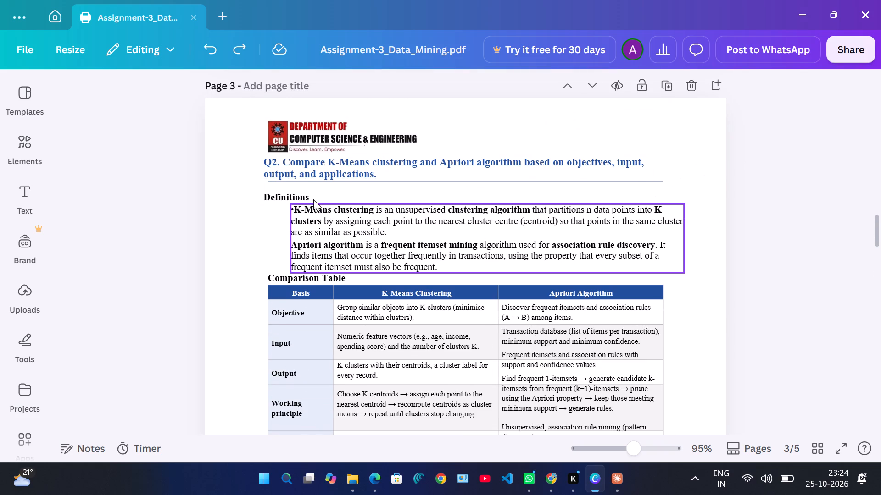
{"action": "left_click", "coordinate": [301, 193]}
{"action": "left_click_drag", "start_coordinate": [312, 140], "coordinate": [263, 124]}
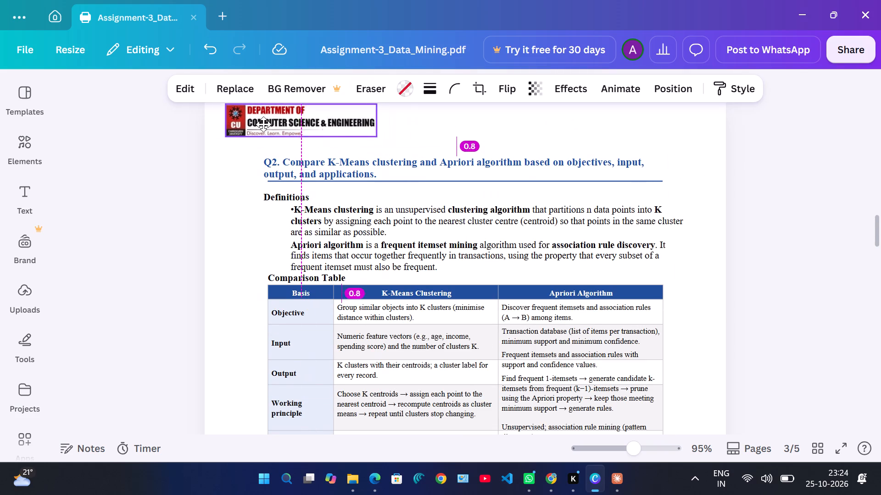
{"action": "left_click_drag", "start_coordinate": [263, 124], "coordinate": [261, 123]}
{"action": "scroll", "coordinate": [266, 132], "scroll_direction": "up", "scroll_amount": 2}
{"action": "left_click", "coordinate": [149, 231]}
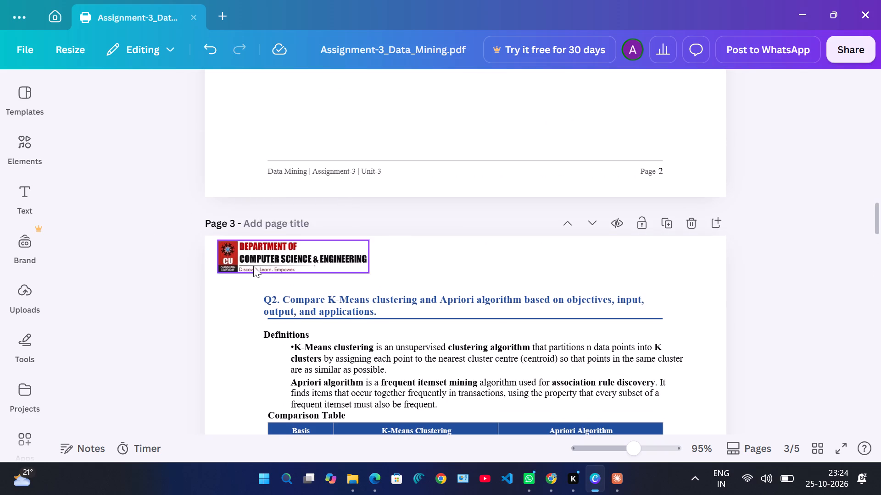
{"action": "left_click_drag", "start_coordinate": [253, 265], "coordinate": [238, 261]}
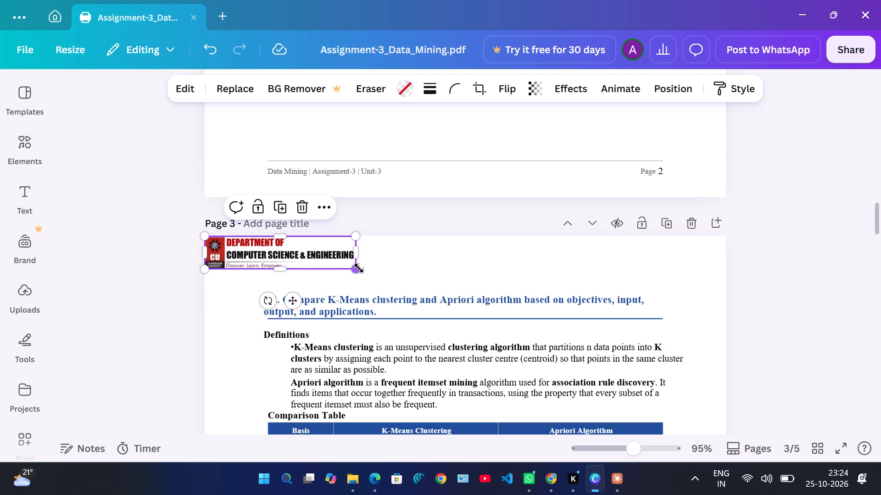
{"action": "left_click_drag", "start_coordinate": [359, 268], "coordinate": [373, 272]}
{"action": "left_click", "coordinate": [162, 237]}
Shrink page 2's department header logo proportionally to about the size of page 3's logo.
{"action": "scroll", "coordinate": [162, 237], "scroll_direction": "up", "scroll_amount": 10}
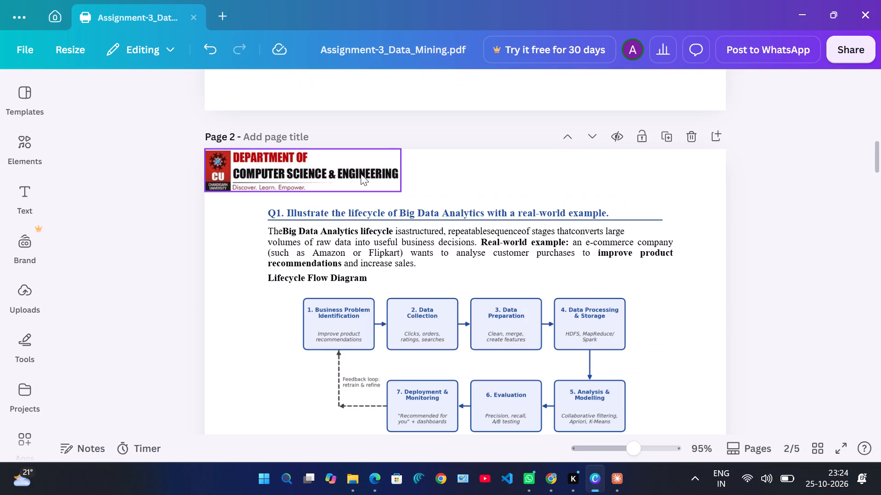
{"action": "left_click", "coordinate": [361, 174]}
{"action": "left_click_drag", "start_coordinate": [404, 188], "coordinate": [380, 189]}
{"action": "scroll", "coordinate": [162, 192], "scroll_direction": "down", "scroll_amount": 10}
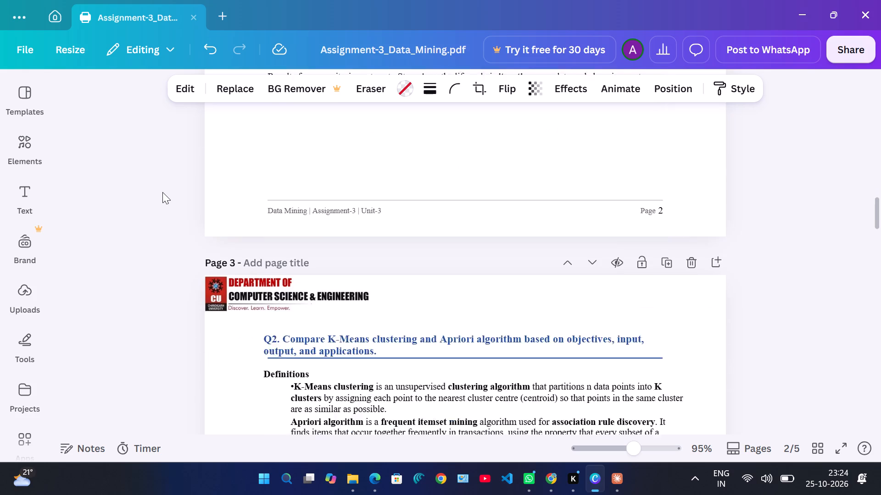
{"action": "left_click", "coordinate": [353, 262]}
{"action": "scroll", "coordinate": [353, 262], "scroll_direction": "up", "scroll_amount": 6}
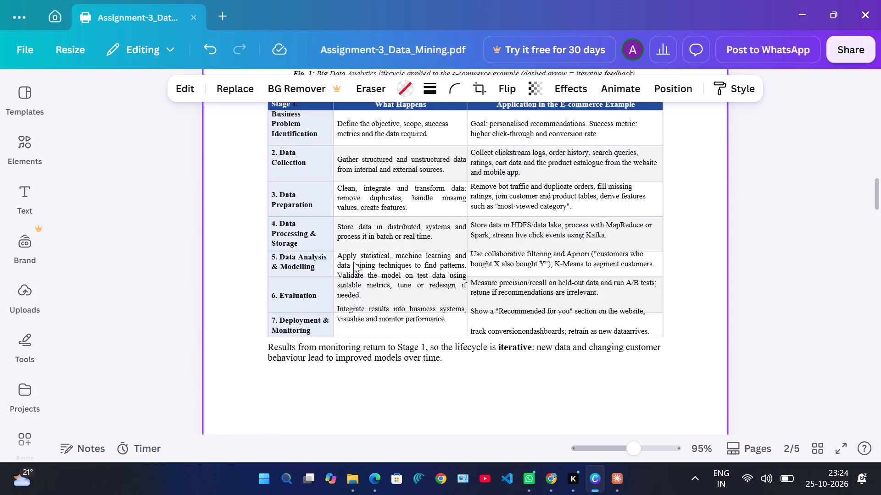
{"action": "scroll", "coordinate": [353, 262], "scroll_direction": "up", "scroll_amount": 7}
{"action": "left_click", "coordinate": [361, 361]}
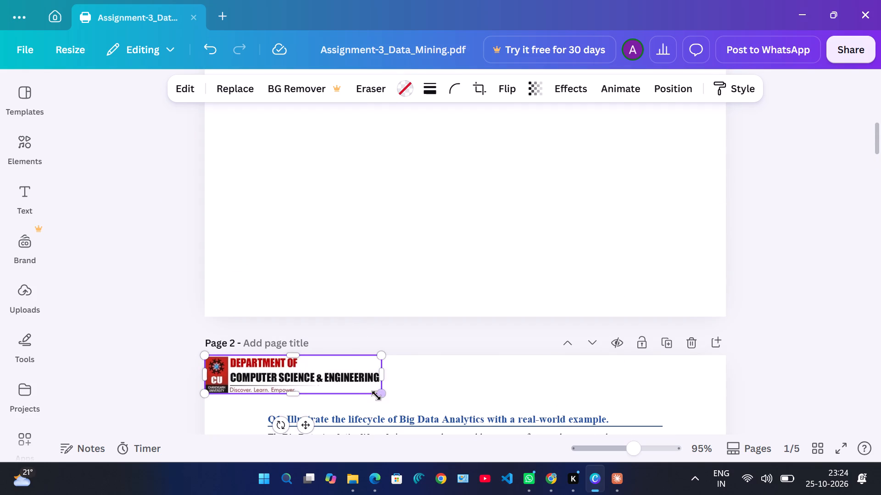
{"action": "left_click_drag", "start_coordinate": [384, 397], "coordinate": [378, 392]}
{"action": "left_click", "coordinate": [157, 349]}
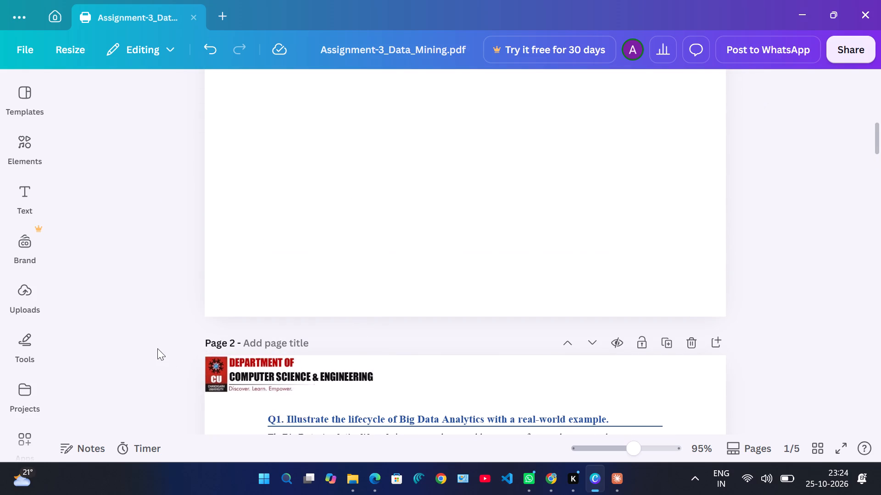
Move page 3's Q2 title block, its blue underline and the definitions text slightly up to even out the spacing above the Comparison Table heading.
{"action": "scroll", "coordinate": [157, 348], "scroll_direction": "down", "scroll_amount": 4}
{"action": "scroll", "coordinate": [182, 299], "scroll_direction": "down", "scroll_amount": 11}
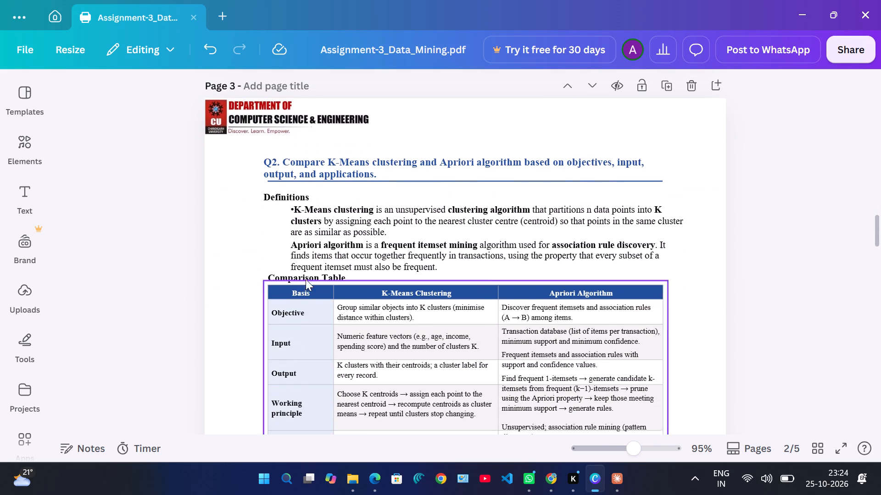
{"action": "left_click_drag", "start_coordinate": [463, 170], "coordinate": [463, 162]}
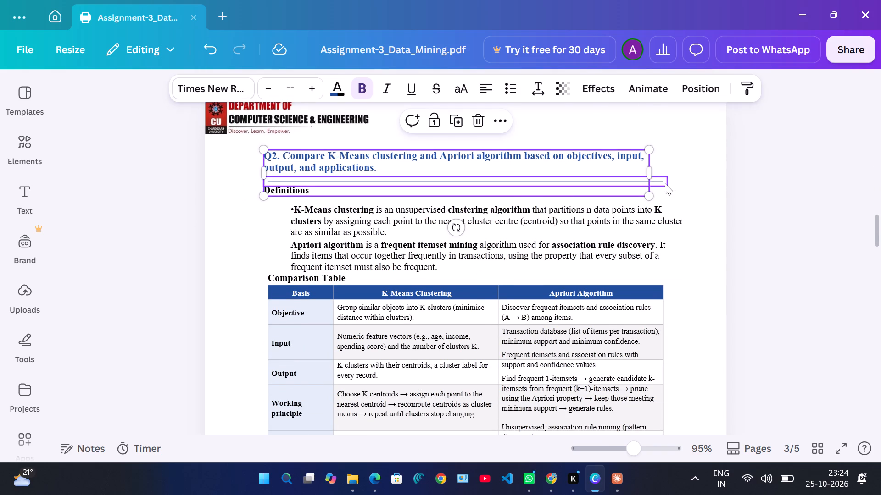
{"action": "left_click", "coordinate": [665, 183]}
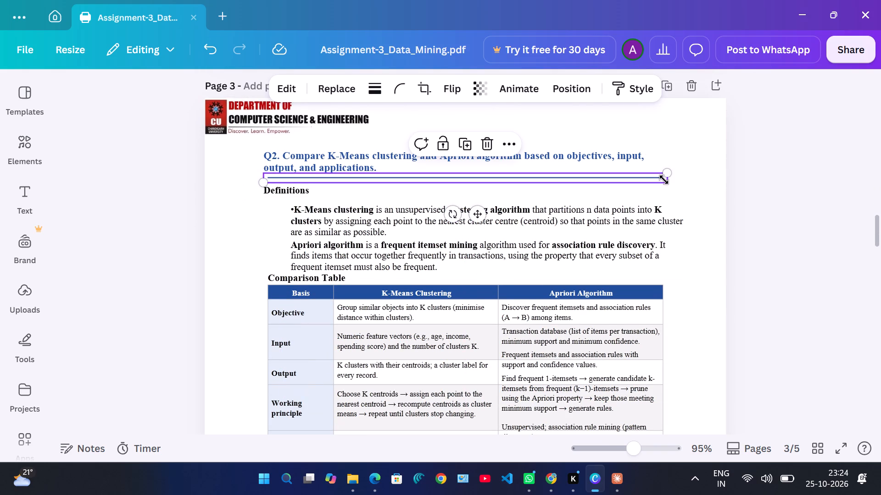
{"action": "left_click", "coordinate": [793, 181]}
{"action": "left_click_drag", "start_coordinate": [533, 257], "coordinate": [532, 250]}
{"action": "left_click", "coordinate": [753, 215]}
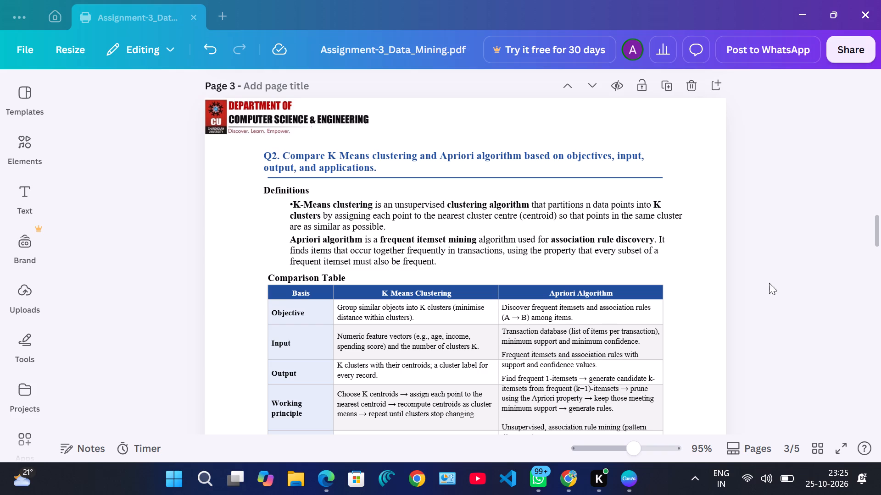
Move page 3's K-Means and Apriori definitions text slightly left, keeping it between the Definitions and Comparison Table headings.
{"action": "scroll", "coordinate": [615, 213], "scroll_direction": "down", "scroll_amount": 3}
{"action": "scroll", "coordinate": [579, 250], "scroll_direction": "up", "scroll_amount": 2}
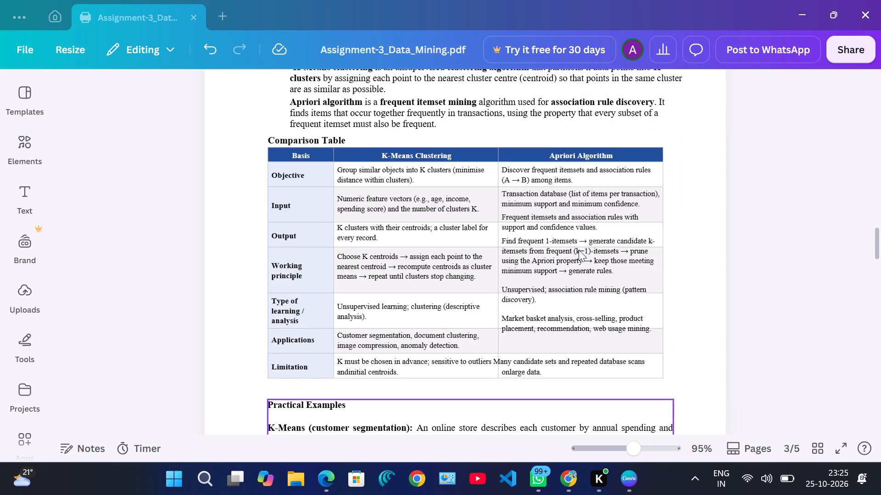
{"action": "scroll", "coordinate": [577, 243], "scroll_direction": "up", "scroll_amount": 1}
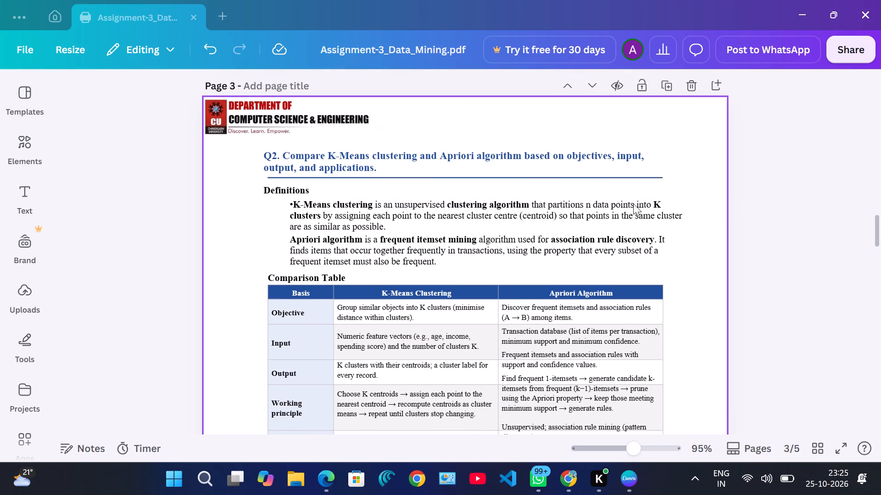
{"action": "left_click_drag", "start_coordinate": [427, 214], "coordinate": [418, 215]}
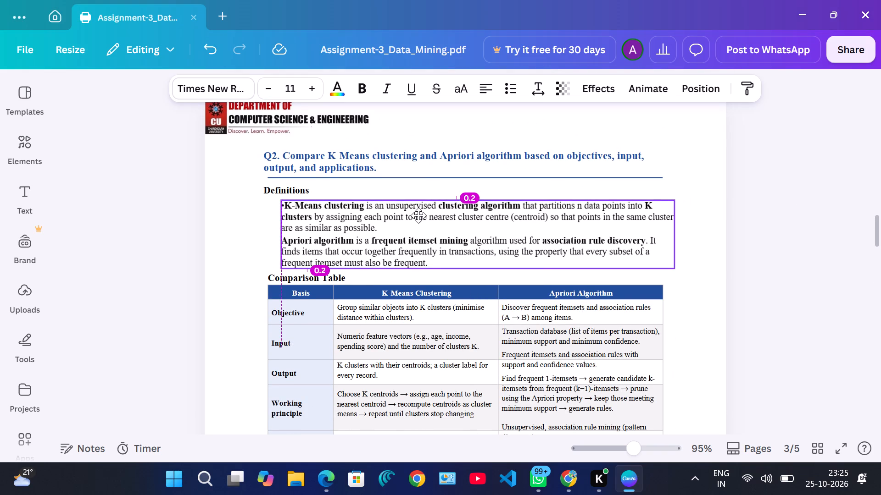
{"action": "left_click_drag", "start_coordinate": [418, 215], "coordinate": [418, 214]}
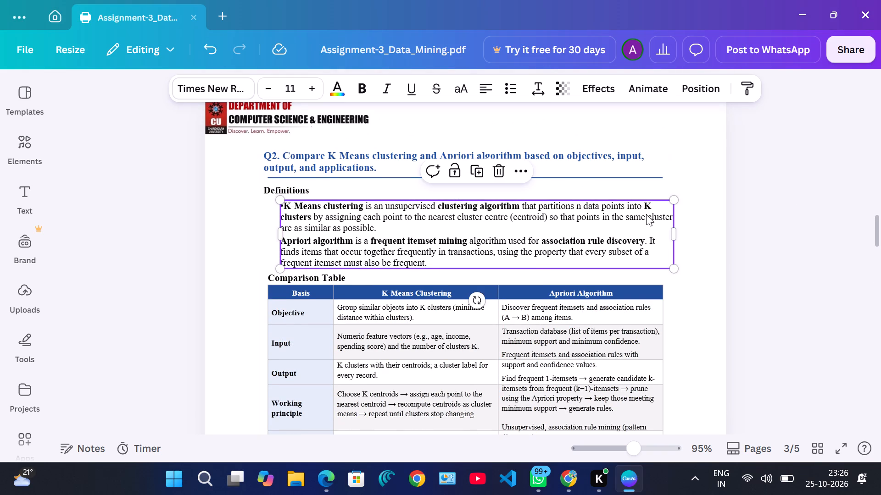
{"action": "left_click", "coordinate": [758, 225]}
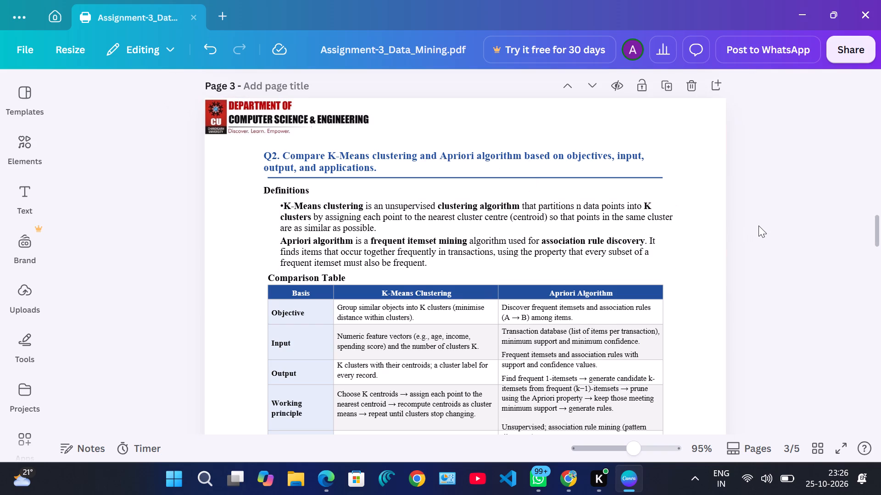
Place page 4's department header logo in the page's top-left corner and enlarge it slightly in proportion.
{"action": "scroll", "coordinate": [758, 225], "scroll_direction": "down", "scroll_amount": 6}
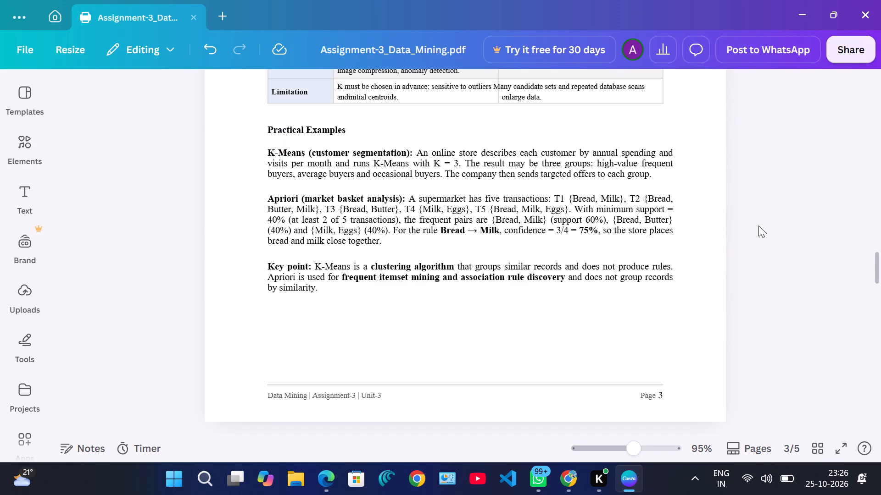
{"action": "scroll", "coordinate": [758, 225], "scroll_direction": "down", "scroll_amount": 6}
{"action": "scroll", "coordinate": [758, 225], "scroll_direction": "up", "scroll_amount": 2}
{"action": "scroll", "coordinate": [758, 225], "scroll_direction": "down", "scroll_amount": 1}
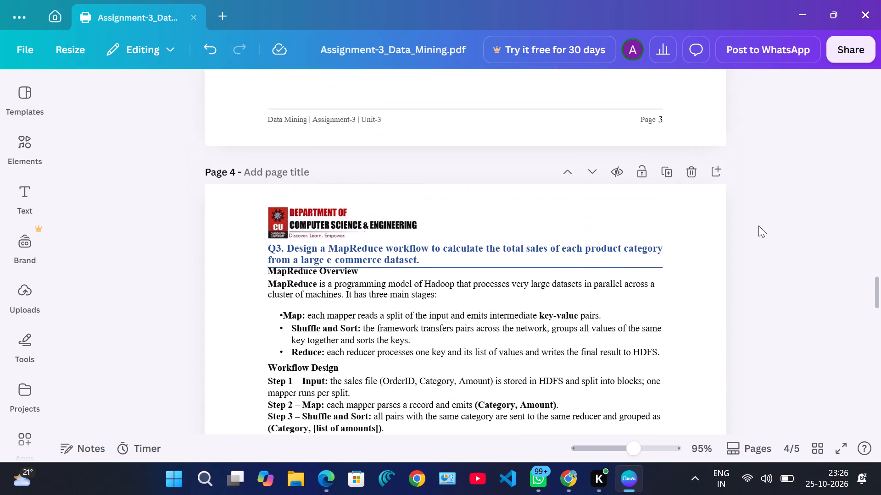
{"action": "scroll", "coordinate": [758, 225], "scroll_direction": "down", "scroll_amount": 2}
{"action": "scroll", "coordinate": [758, 225], "scroll_direction": "up", "scroll_amount": 3}
{"action": "scroll", "coordinate": [758, 225], "scroll_direction": "down", "scroll_amount": 3}
{"action": "scroll", "coordinate": [758, 225], "scroll_direction": "up", "scroll_amount": 2}
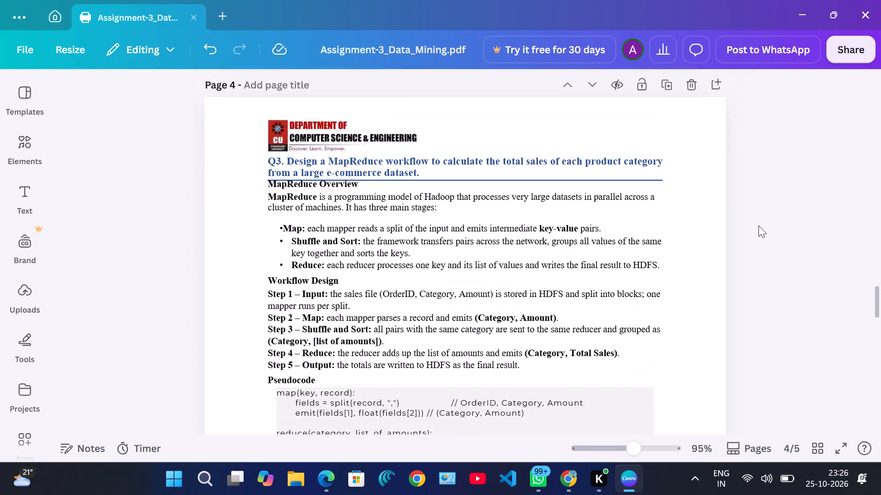
{"action": "scroll", "coordinate": [758, 225], "scroll_direction": "down", "scroll_amount": 2}
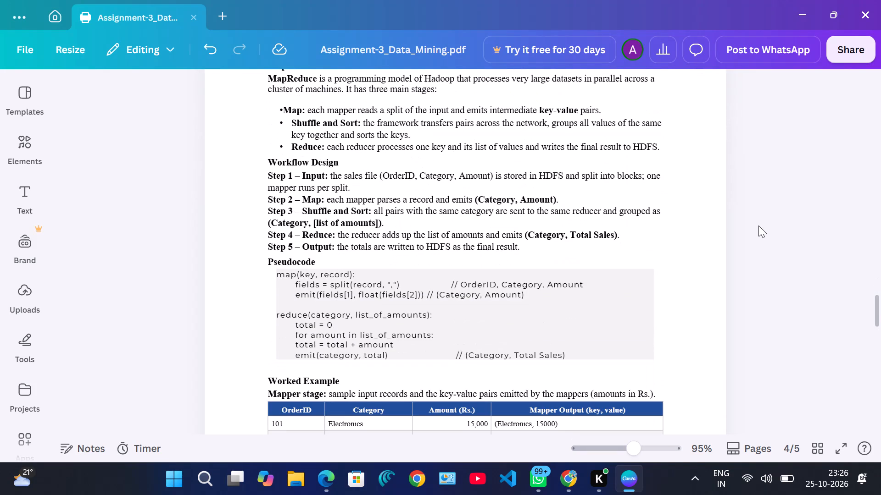
{"action": "scroll", "coordinate": [758, 225], "scroll_direction": "up", "scroll_amount": 2}
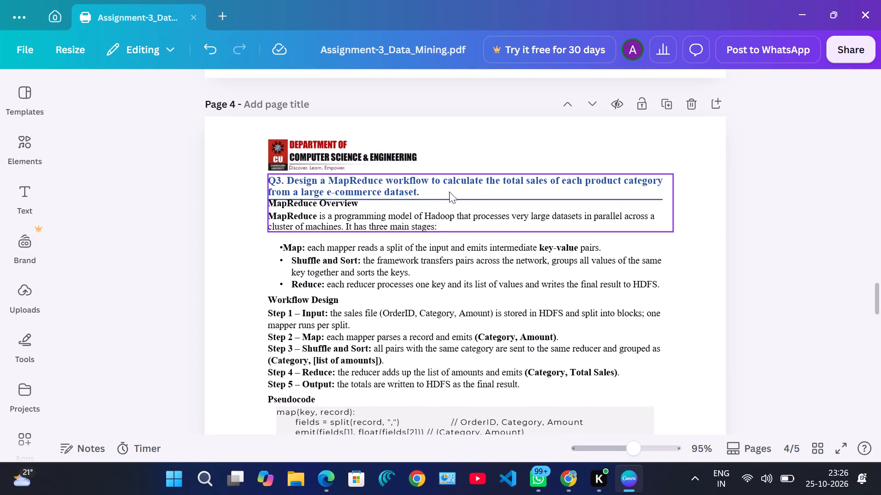
{"action": "left_click_drag", "start_coordinate": [341, 155], "coordinate": [277, 136]}
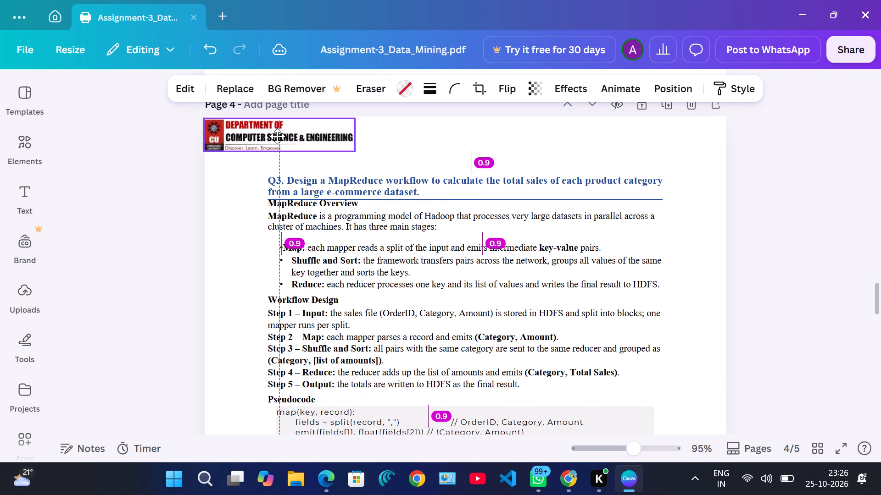
{"action": "left_click_drag", "start_coordinate": [277, 136], "coordinate": [278, 136]}
{"action": "left_click_drag", "start_coordinate": [355, 153], "coordinate": [378, 155]}
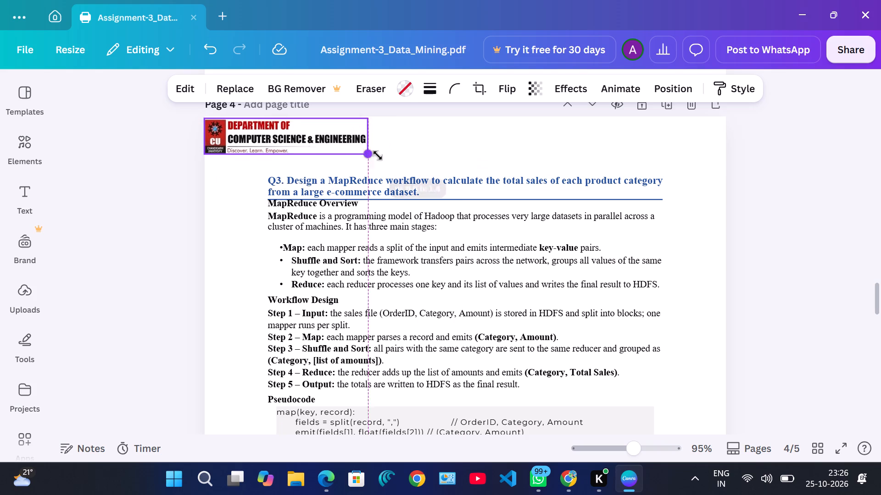
{"action": "left_click_drag", "start_coordinate": [378, 155], "coordinate": [382, 152]}
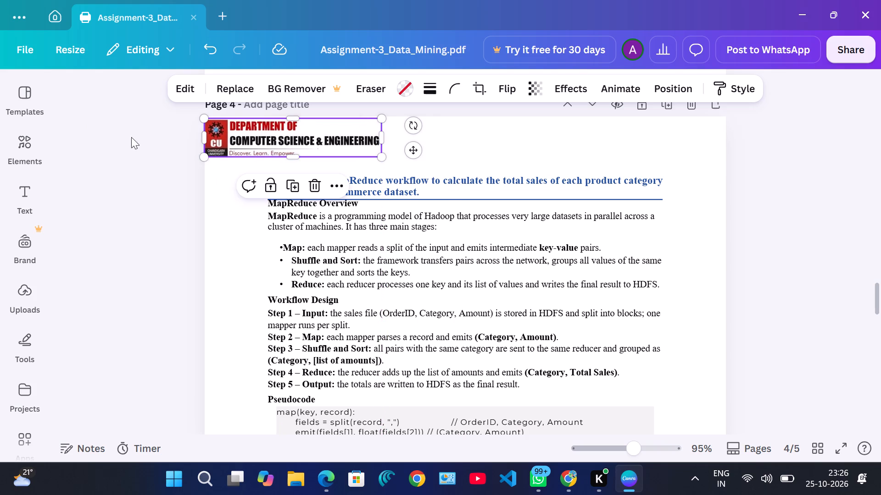
{"action": "left_click", "coordinate": [161, 161]}
Compare page 4's department header logo with page 3's and shrink it slightly in proportion to match more closely.
{"action": "scroll", "coordinate": [161, 161], "scroll_direction": "up", "scroll_amount": 10}
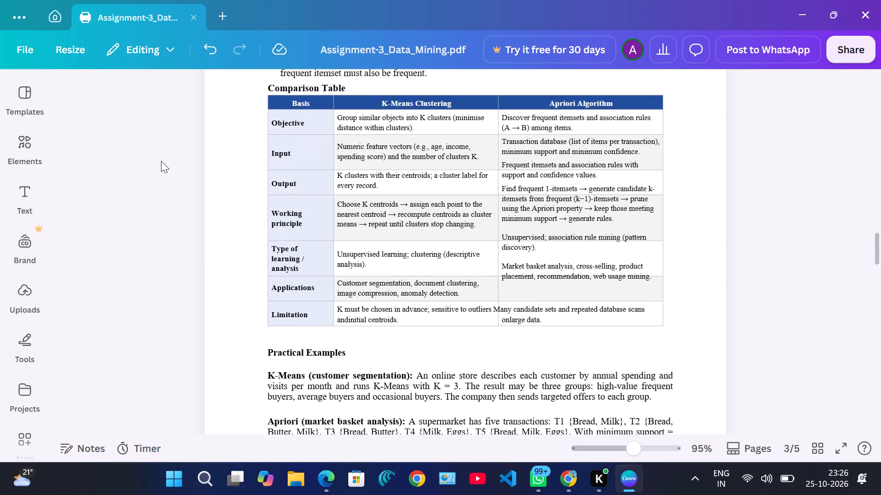
{"action": "scroll", "coordinate": [161, 161], "scroll_direction": "up", "scroll_amount": 2}
{"action": "scroll", "coordinate": [161, 161], "scroll_direction": "down", "scroll_amount": 8}
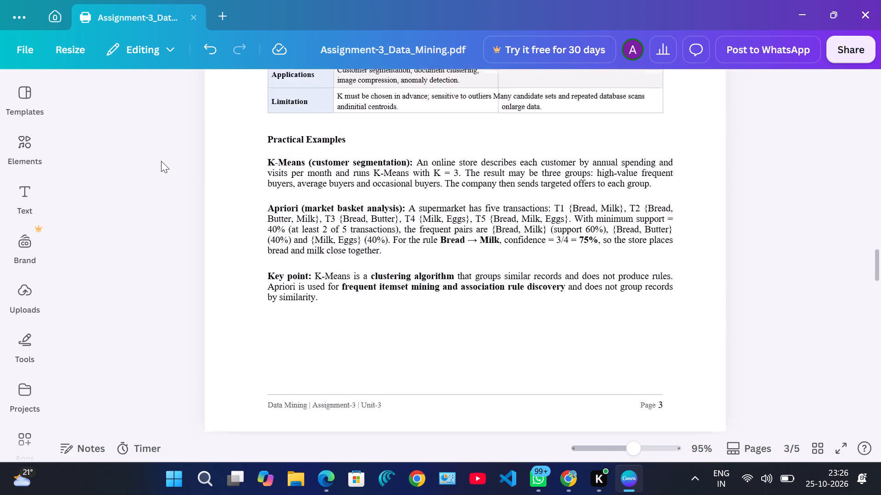
{"action": "scroll", "coordinate": [161, 161], "scroll_direction": "down", "scroll_amount": 3}
{"action": "left_click", "coordinate": [278, 199]}
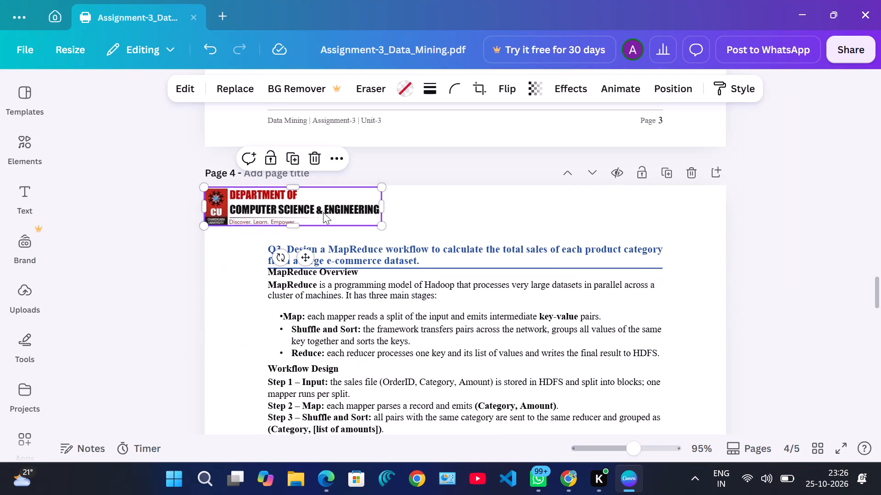
{"action": "left_click_drag", "start_coordinate": [380, 227], "coordinate": [378, 225]}
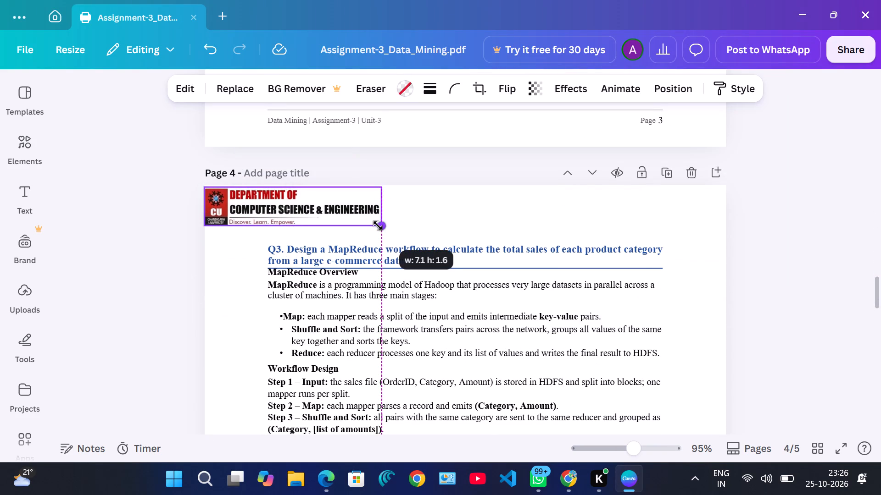
{"action": "left_click_drag", "start_coordinate": [378, 225], "coordinate": [376, 223]}
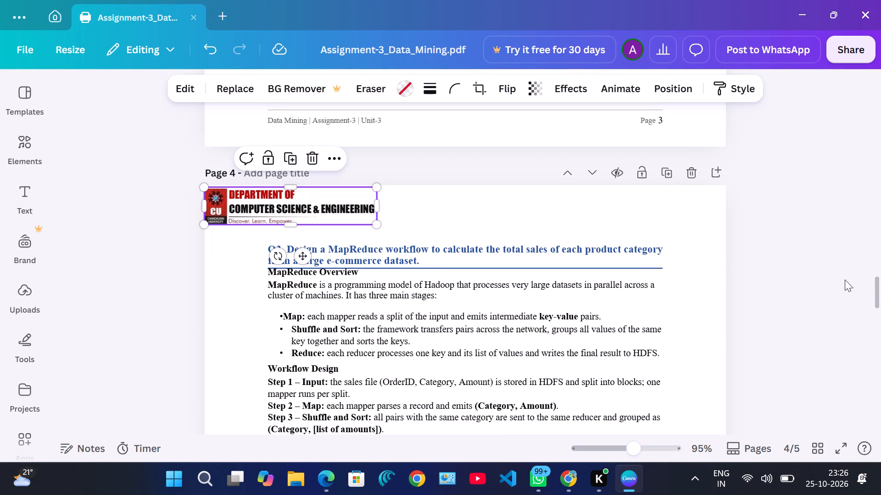
{"action": "left_click", "coordinate": [842, 278]}
Look through the pages down to page 5 and back up to page 2, checking the layout and header logos.
{"action": "scroll", "coordinate": [778, 275], "scroll_direction": "down", "scroll_amount": 3}
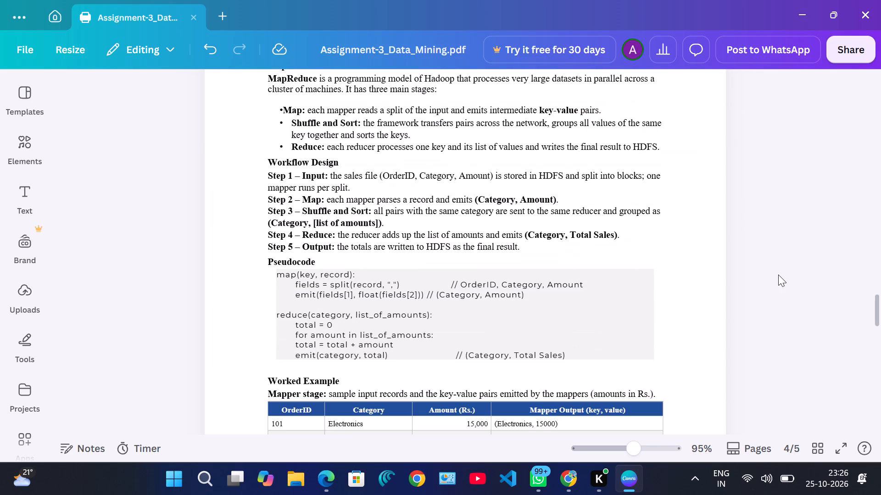
{"action": "scroll", "coordinate": [778, 275], "scroll_direction": "down", "scroll_amount": 13}
{"action": "scroll", "coordinate": [778, 275], "scroll_direction": "down", "scroll_amount": 10}
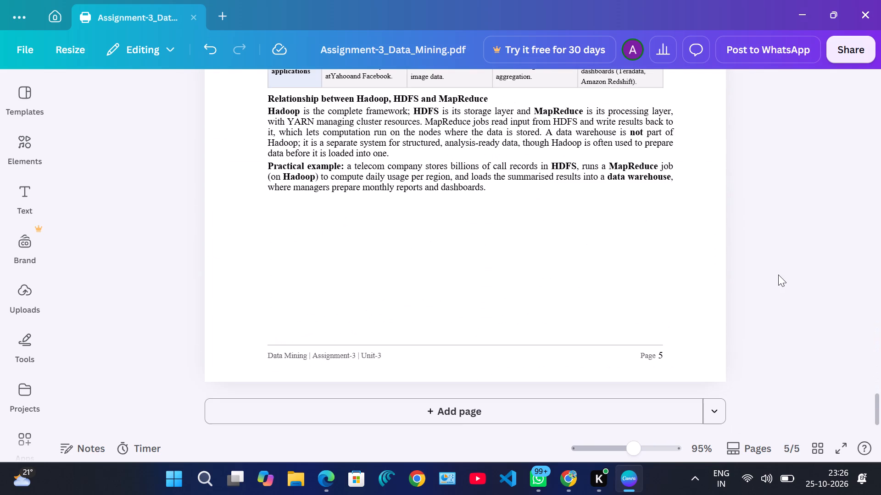
{"action": "scroll", "coordinate": [778, 275], "scroll_direction": "up", "scroll_amount": 20}
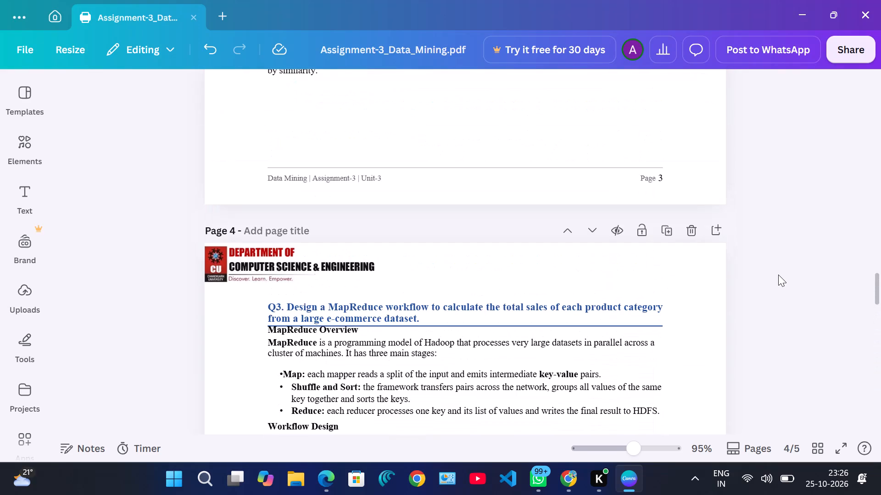
{"action": "scroll", "coordinate": [778, 275], "scroll_direction": "up", "scroll_amount": 8}
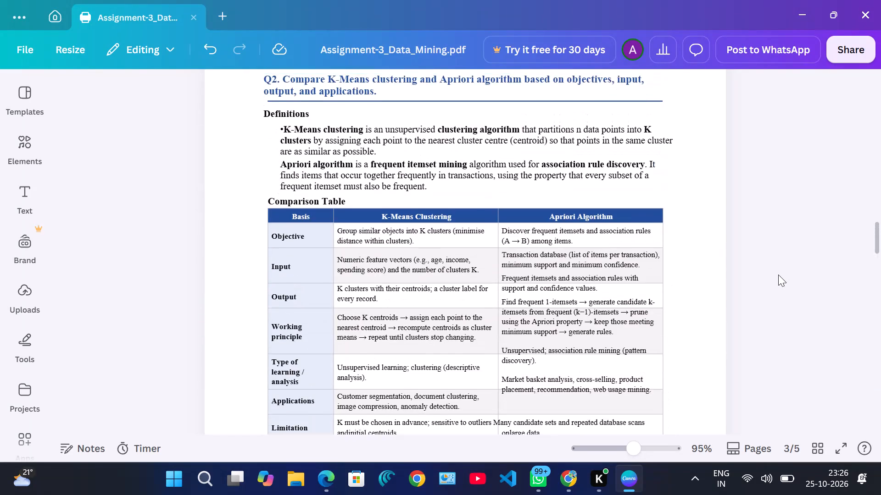
{"action": "scroll", "coordinate": [778, 275], "scroll_direction": "up", "scroll_amount": 14}
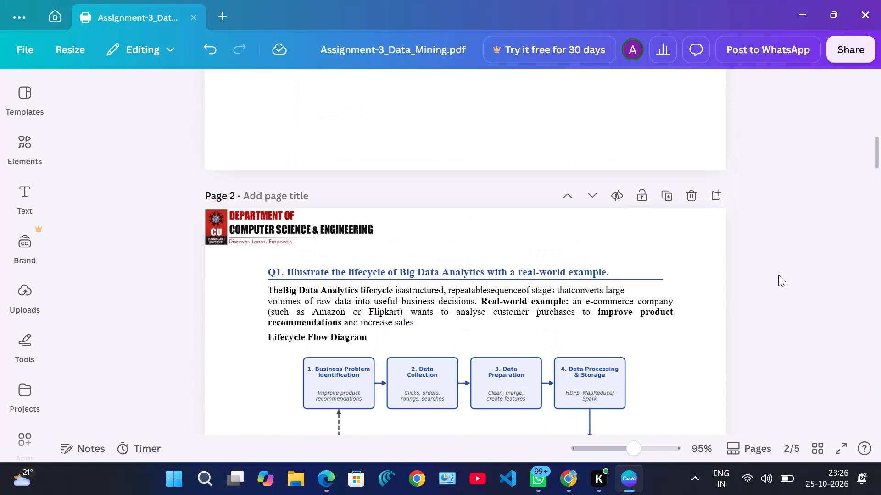
Insert a blank line between page 2's introductory paragraph and the Lifecycle Flow Diagram heading.
{"action": "scroll", "coordinate": [778, 275], "scroll_direction": "down", "scroll_amount": 1}
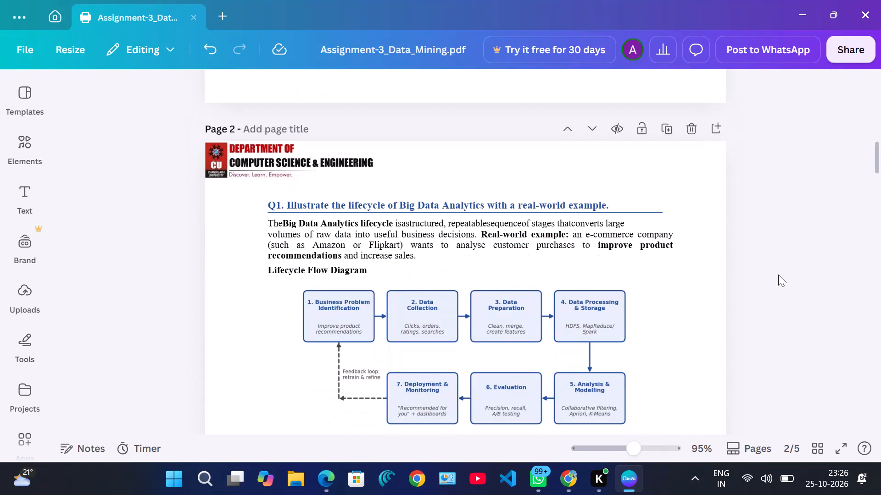
{"action": "left_click", "coordinate": [422, 252]}
{"action": "left_click", "coordinate": [424, 256]}
{"action": "left_click", "coordinate": [424, 256]}
{"action": "left_click", "coordinate": [424, 256]}
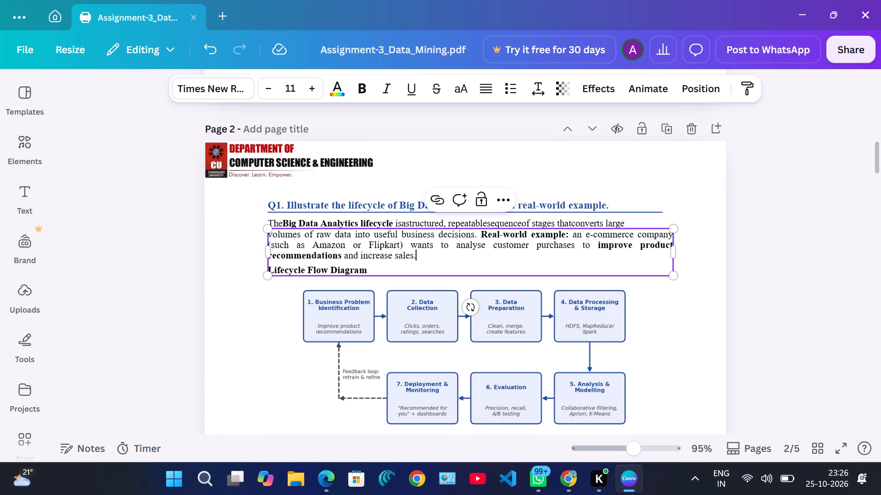
{"action": "key", "text": "Return"}
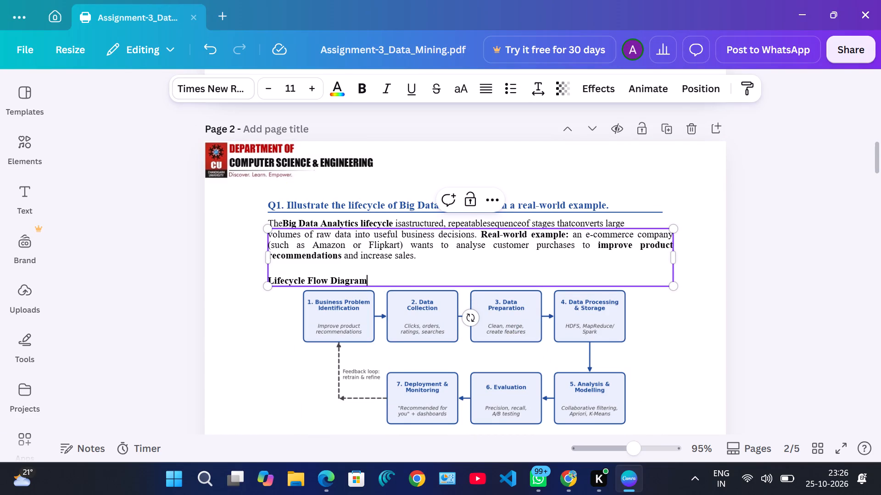
{"action": "left_click", "coordinate": [373, 279]}
{"action": "left_click", "coordinate": [112, 290]}
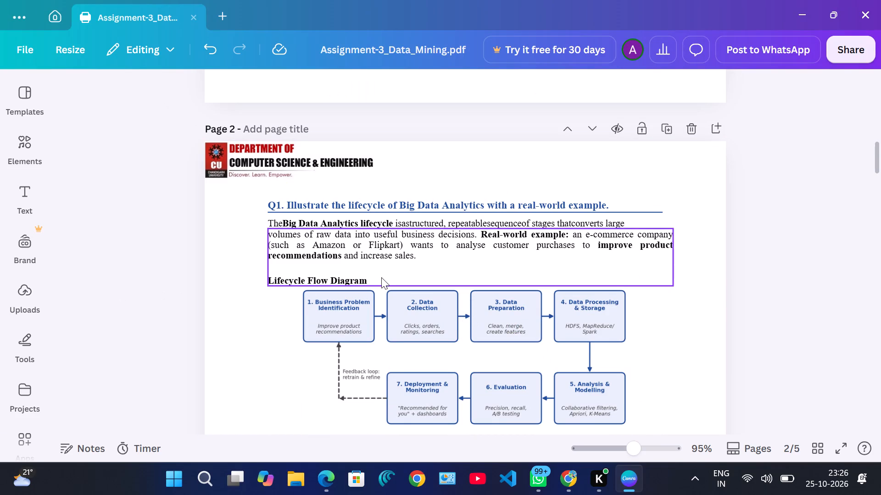
Underline the Lifecycle Flow Diagram heading on page 2.
{"action": "left_click", "coordinate": [374, 279]}
{"action": "left_click", "coordinate": [374, 279]}
{"action": "left_click_drag", "start_coordinate": [374, 279], "coordinate": [290, 274]}
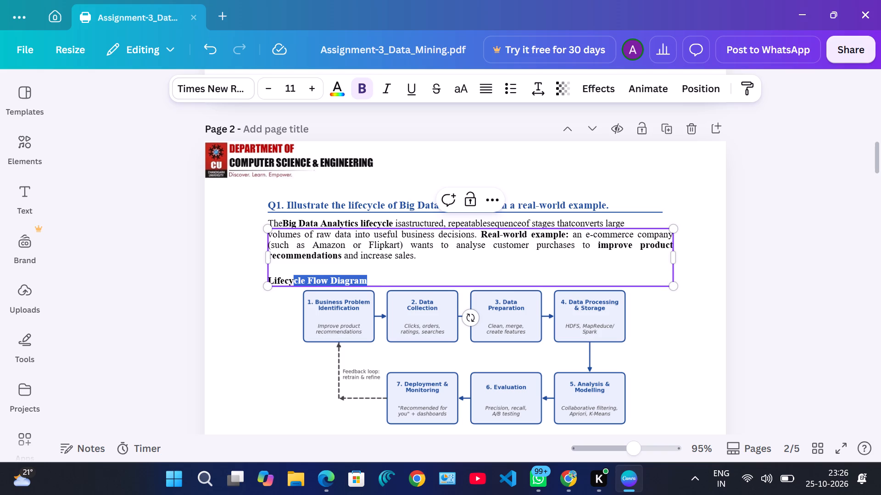
{"action": "left_click_drag", "start_coordinate": [290, 274], "coordinate": [261, 273]}
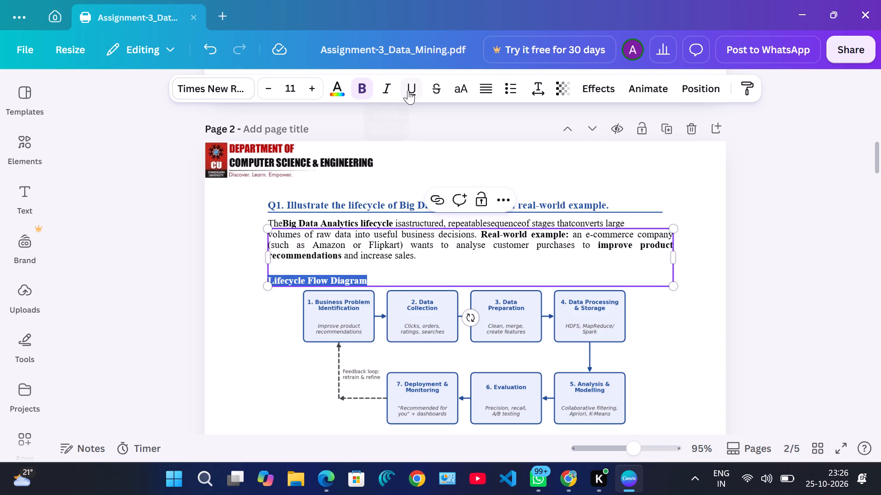
{"action": "left_click", "coordinate": [408, 90]}
{"action": "left_click", "coordinate": [763, 227]}
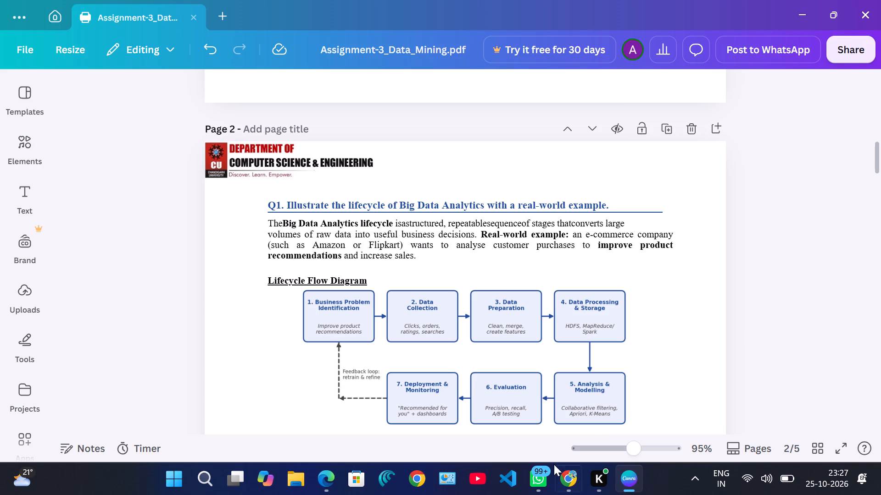
Switch to the Google Chrome window and close it.
{"action": "left_click", "coordinate": [564, 477]}
{"action": "left_click", "coordinate": [880, 0]}
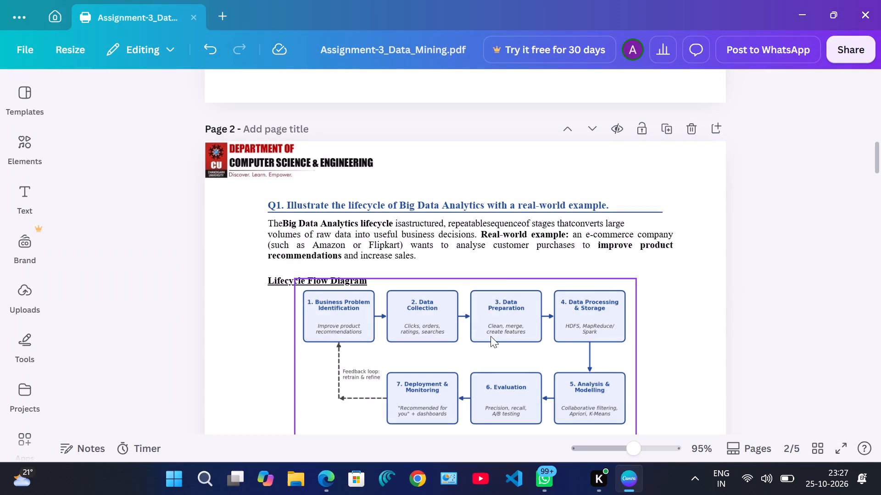
Insert the missing spaces in page 2's opening sentence to read "The Big Data Analytics lifecycle is a structured,".
{"action": "scroll", "coordinate": [764, 198], "scroll_direction": "down", "scroll_amount": 2}
{"action": "scroll", "coordinate": [764, 201], "scroll_direction": "up", "scroll_amount": 1}
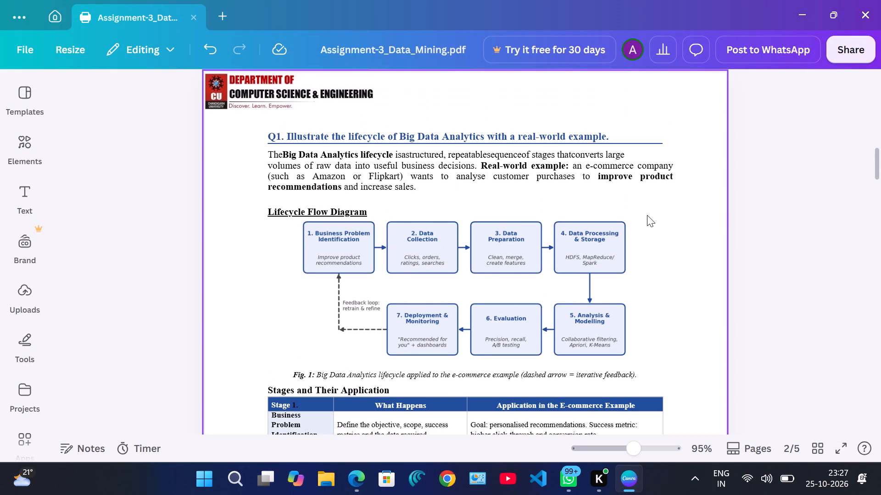
{"action": "double_click", "coordinate": [285, 156]}
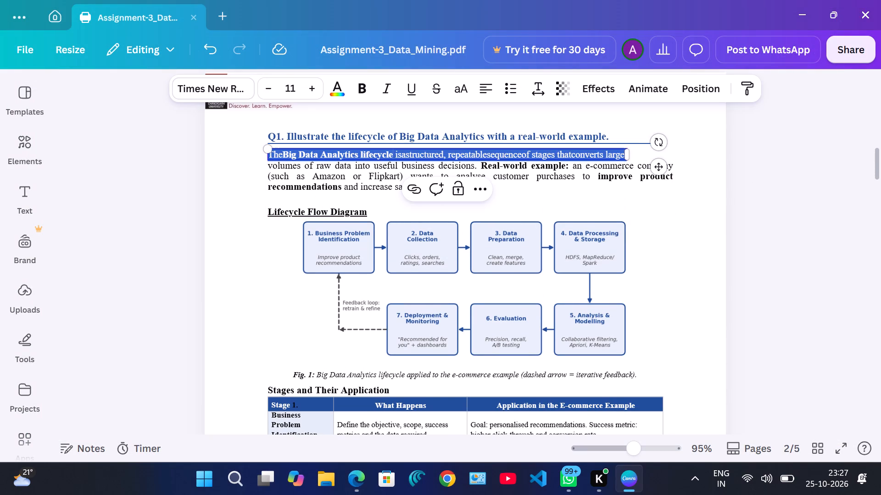
{"action": "left_click", "coordinate": [285, 156]}
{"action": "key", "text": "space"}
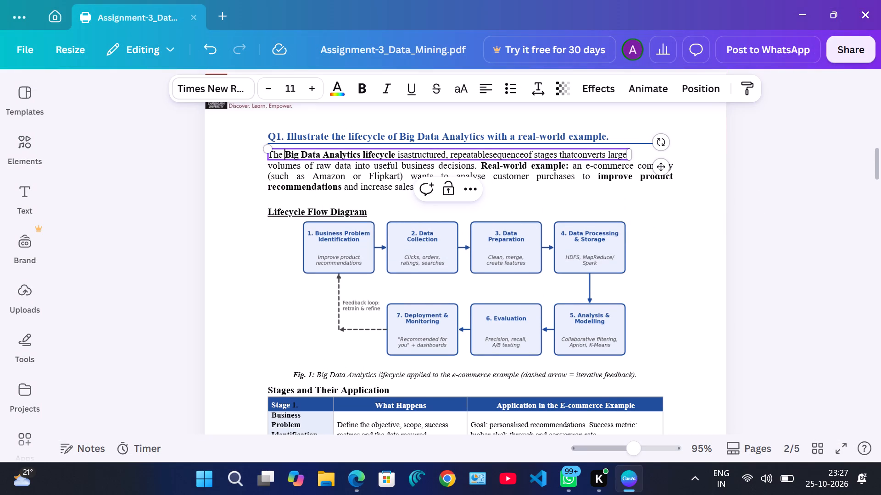
{"action": "left_click", "coordinate": [376, 155]}
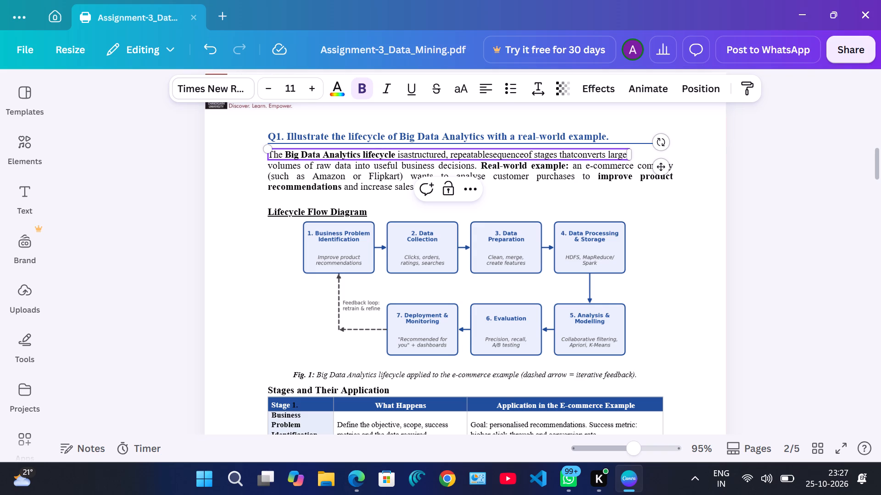
{"action": "left_click", "coordinate": [404, 154]}
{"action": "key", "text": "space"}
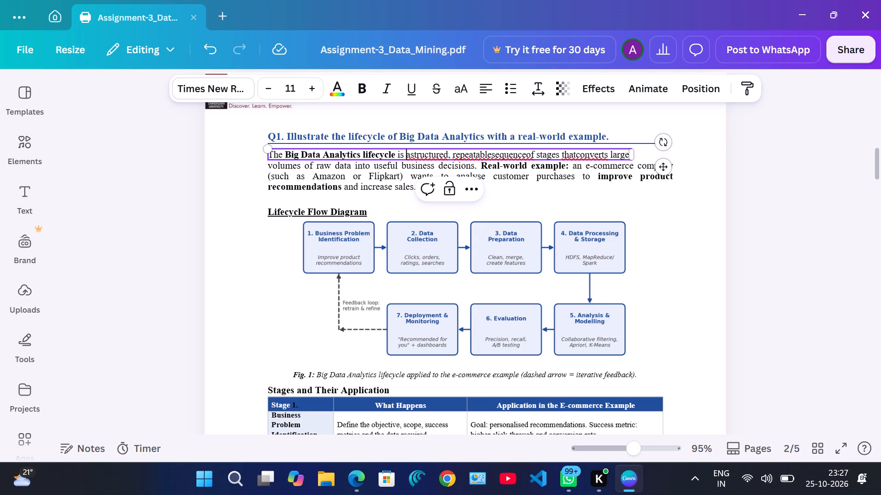
{"action": "left_click", "coordinate": [413, 155]}
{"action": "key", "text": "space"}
{"action": "left_click", "coordinate": [411, 155]}
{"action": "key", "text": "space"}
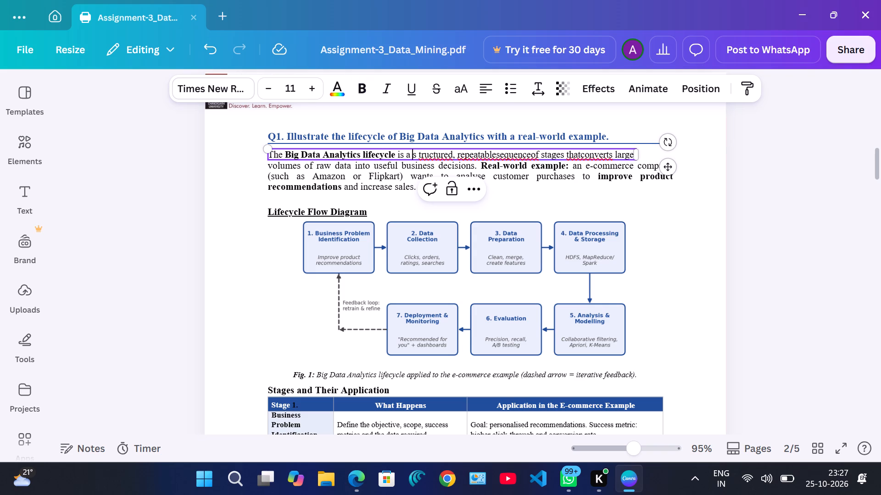
{"action": "left_click", "coordinate": [417, 157]}
{"action": "key", "text": "Right"}
{"action": "key", "text": "BackSpace"}
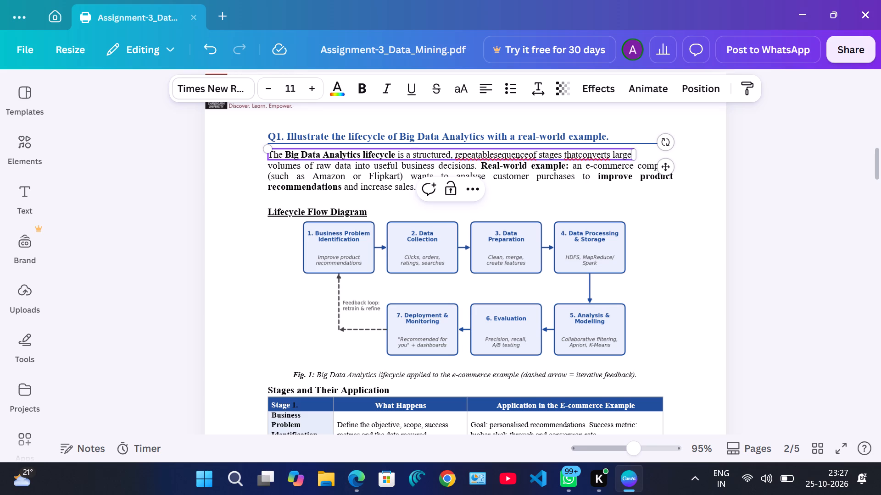
Separate the run-together words in the same line to read "repeatable sequence of stages that converts large".
{"action": "left_click", "coordinate": [493, 154]}
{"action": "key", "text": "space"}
{"action": "left_click", "coordinate": [530, 152]}
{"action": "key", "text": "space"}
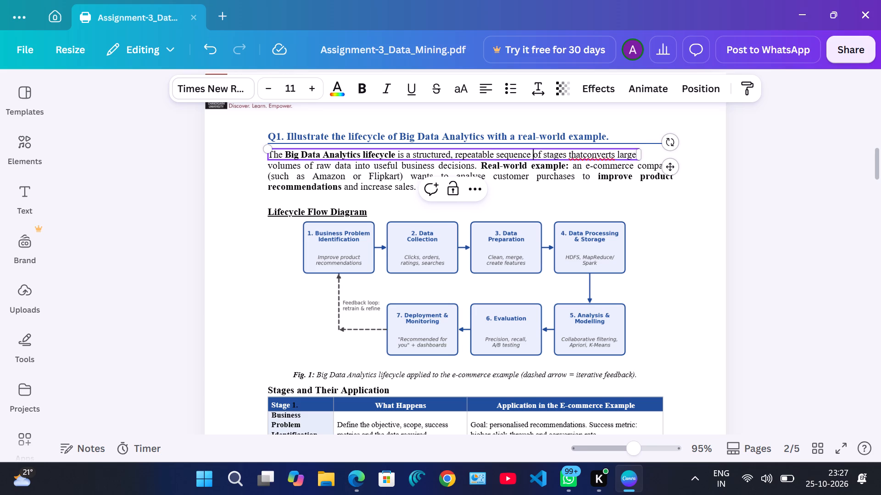
{"action": "left_click", "coordinate": [584, 155]}
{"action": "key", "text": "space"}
{"action": "left_click", "coordinate": [762, 148]}
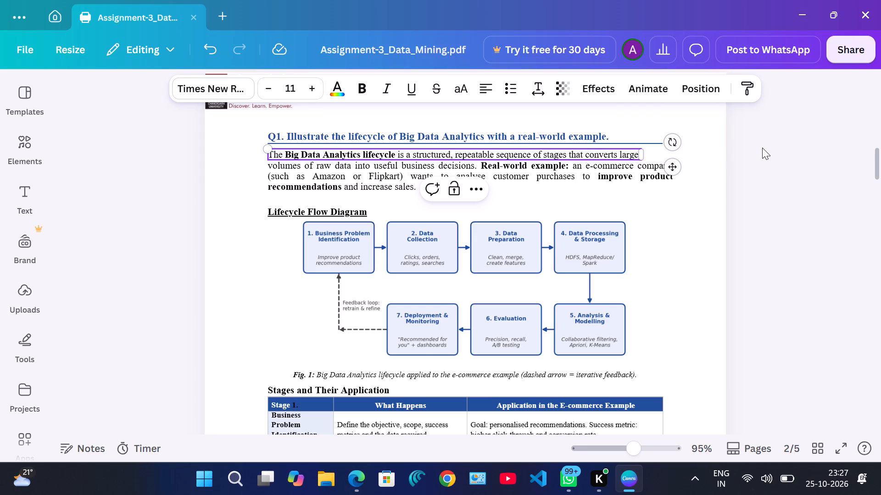
Look over page 1's submission details and the introduction and flow diagram on page 2.
{"action": "scroll", "coordinate": [762, 148], "scroll_direction": "up", "scroll_amount": 11}
{"action": "scroll", "coordinate": [762, 148], "scroll_direction": "down", "scroll_amount": 4}
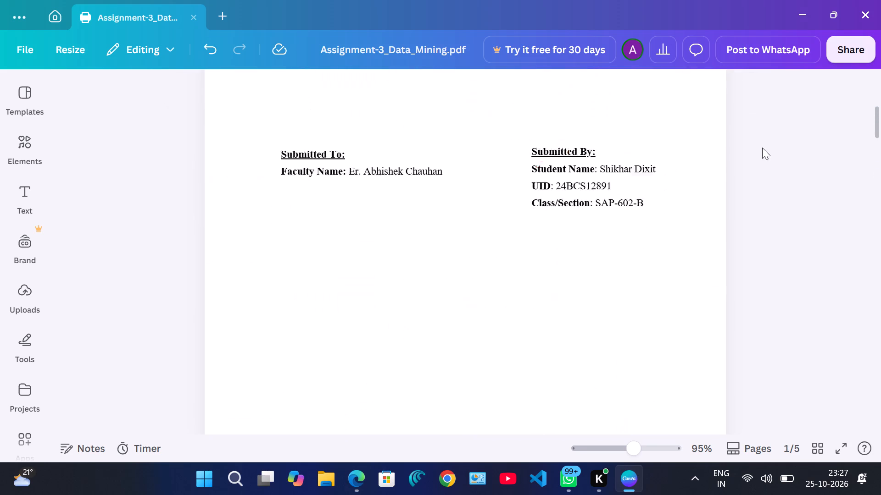
{"action": "scroll", "coordinate": [762, 148], "scroll_direction": "down", "scroll_amount": 9}
{"action": "scroll", "coordinate": [762, 148], "scroll_direction": "up", "scroll_amount": 3}
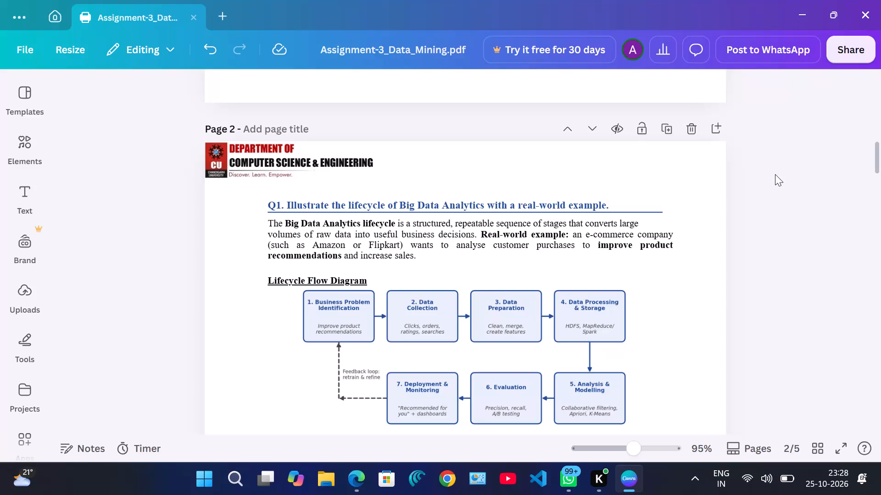
{"action": "scroll", "coordinate": [775, 174], "scroll_direction": "down", "scroll_amount": 3}
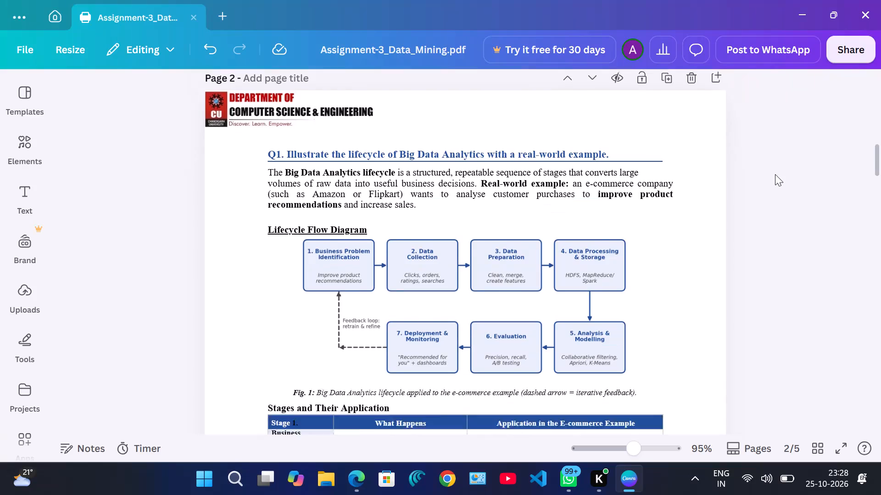
Move the "1." out of the Stage header so the table's first row reads "1. Business Problem Identification" without a leading space.
{"action": "scroll", "coordinate": [781, 188], "scroll_direction": "down", "scroll_amount": 3}
{"action": "scroll", "coordinate": [781, 188], "scroll_direction": "up", "scroll_amount": 2}
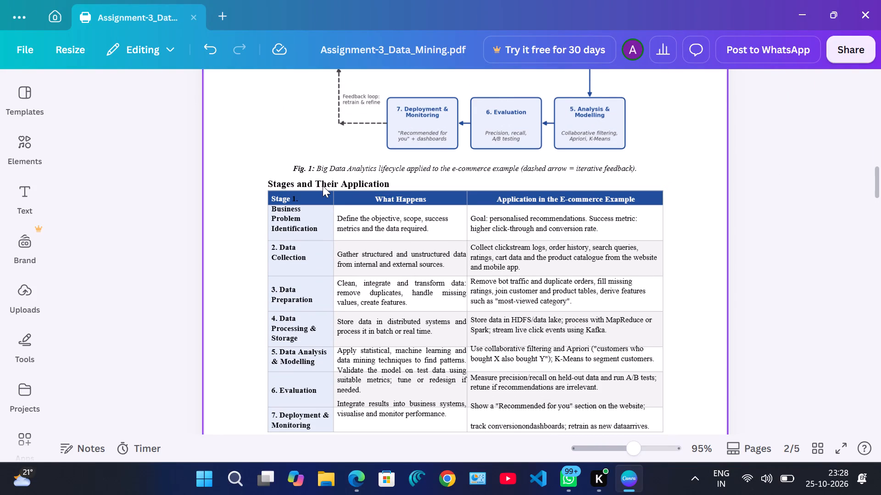
{"action": "left_click", "coordinate": [299, 198]}
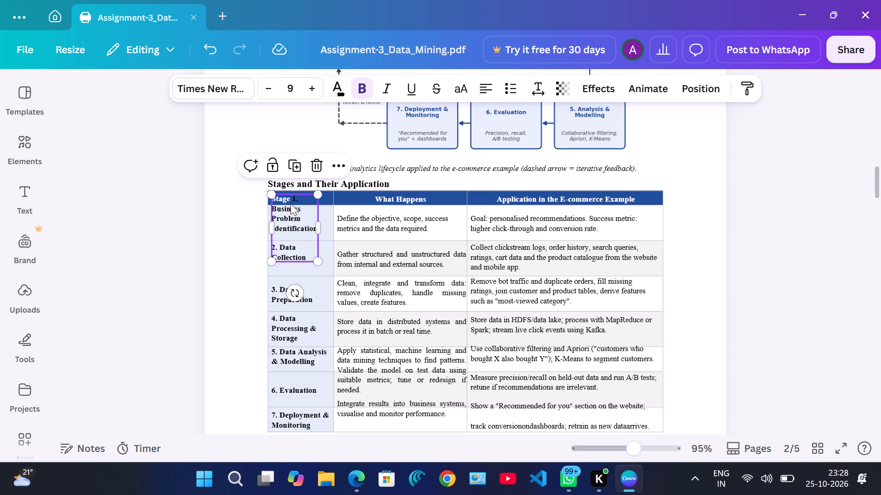
{"action": "left_click", "coordinate": [290, 200]}
{"action": "left_click", "coordinate": [290, 200]}
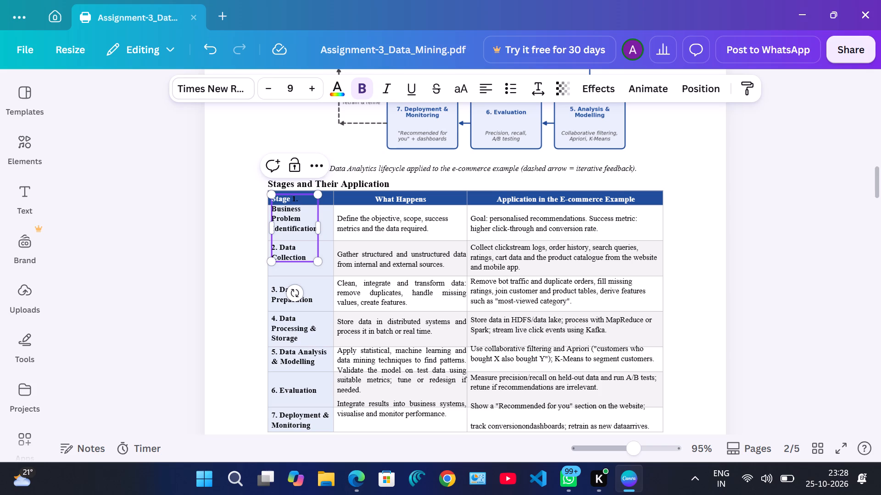
{"action": "key", "text": "Return"}
{"action": "key", "text": "Right"}
{"action": "key", "text": "BackSpace"}
{"action": "left_click", "coordinate": [146, 225]}
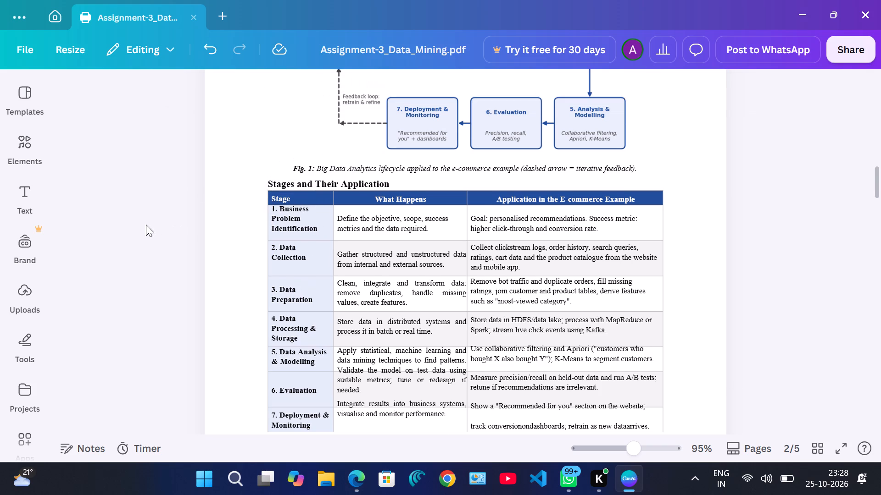
Move the "Results from monitoring" paragraph on page 2 slightly lower beneath the stages table.
{"action": "scroll", "coordinate": [146, 225], "scroll_direction": "down", "scroll_amount": 9}
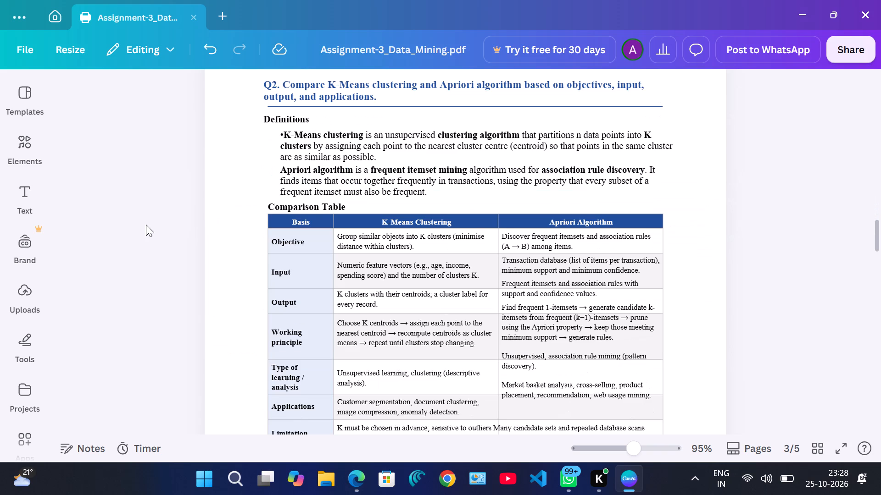
{"action": "scroll", "coordinate": [146, 225], "scroll_direction": "up", "scroll_amount": 9}
{"action": "scroll", "coordinate": [146, 225], "scroll_direction": "down", "scroll_amount": 3}
{"action": "left_click_drag", "start_coordinate": [422, 251], "coordinate": [423, 266]}
{"action": "left_click", "coordinate": [155, 243]}
Review page 2 again and continue through pages 3 and 4, checking the tables, headings and text spacing.
{"action": "scroll", "coordinate": [155, 243], "scroll_direction": "up", "scroll_amount": 1}
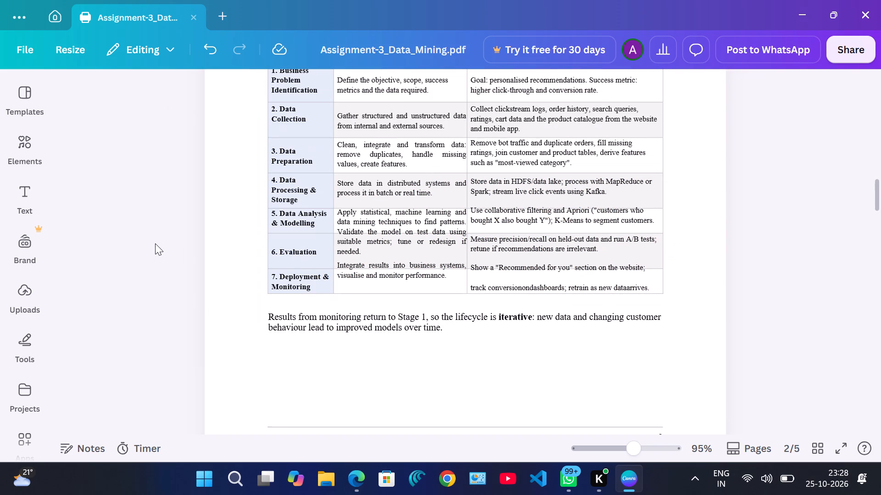
{"action": "scroll", "coordinate": [155, 243], "scroll_direction": "up", "scroll_amount": 4}
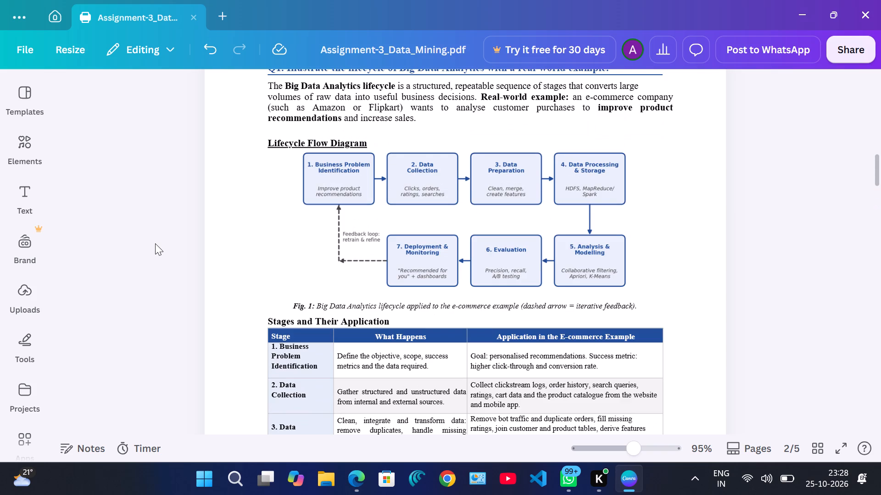
{"action": "scroll", "coordinate": [155, 243], "scroll_direction": "down", "scroll_amount": 3}
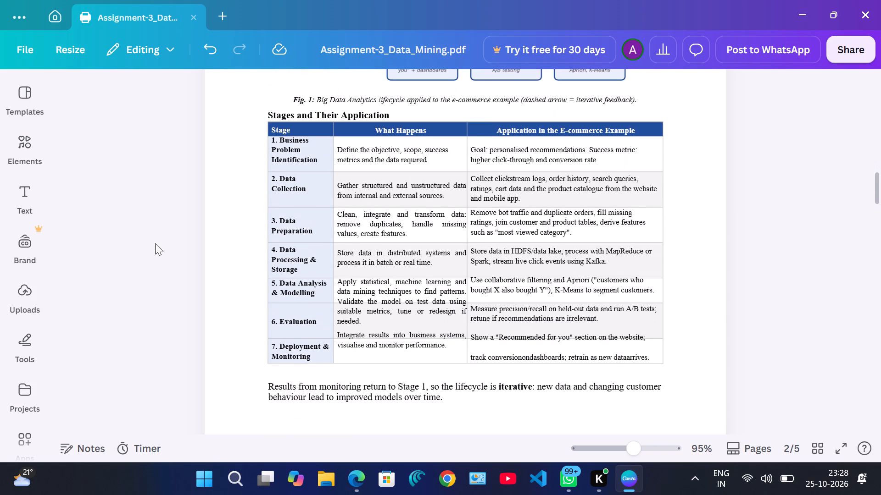
{"action": "scroll", "coordinate": [155, 243], "scroll_direction": "up", "scroll_amount": 4}
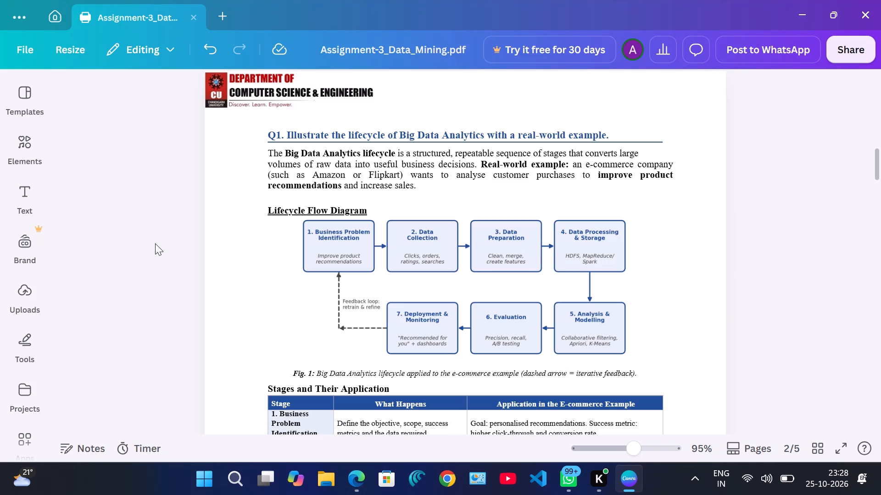
{"action": "scroll", "coordinate": [155, 243], "scroll_direction": "up", "scroll_amount": 4}
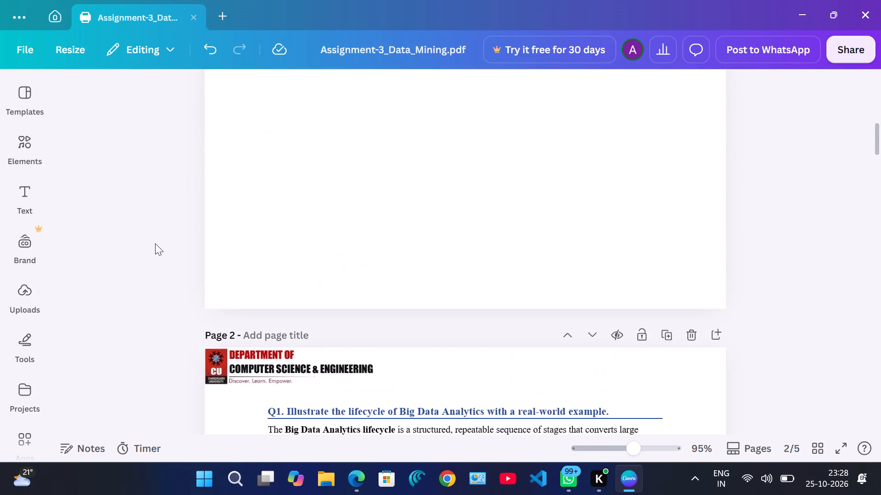
{"action": "scroll", "coordinate": [155, 243], "scroll_direction": "down", "scroll_amount": 18}
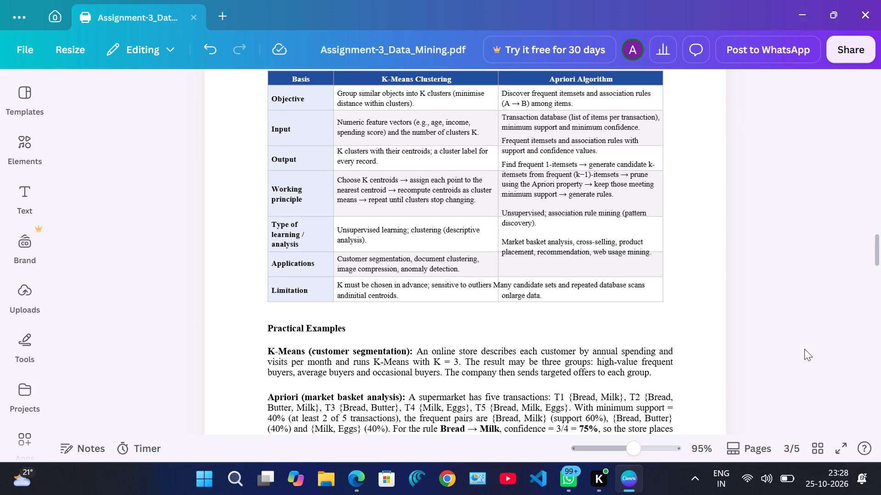
{"action": "scroll", "coordinate": [796, 343], "scroll_direction": "down", "scroll_amount": 3}
{"action": "scroll", "coordinate": [746, 319], "scroll_direction": "down", "scroll_amount": 6}
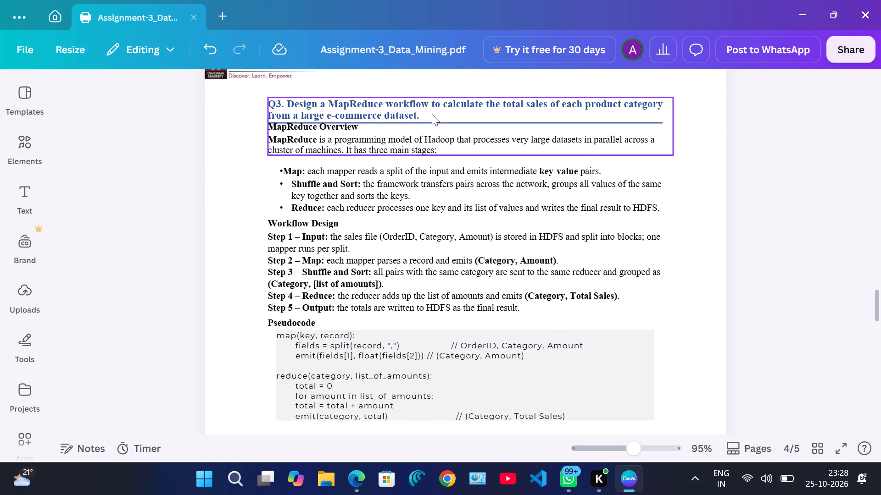
Insert a blank line between the Q3 heading and the MapReduce Overview subheading on page 4.
{"action": "scroll", "coordinate": [432, 114], "scroll_direction": "up", "scroll_amount": 1}
{"action": "left_click", "coordinate": [410, 251]}
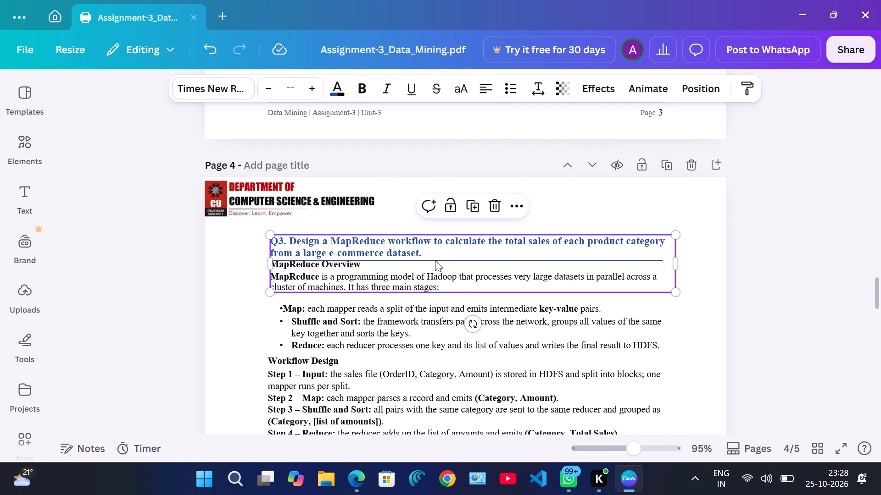
{"action": "left_click", "coordinate": [433, 253]}
{"action": "left_click", "coordinate": [433, 253]}
{"action": "left_click", "coordinate": [432, 252]}
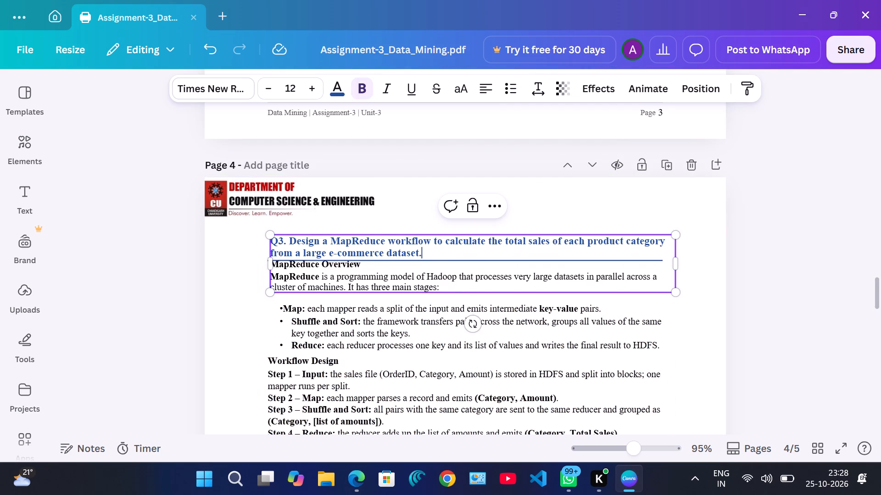
{"action": "key", "text": "Return"}
{"action": "left_click", "coordinate": [788, 250]}
Reposition page 4's Q3 text block and the blue rule so the rule sits between the heading and MapReduce Overview.
{"action": "left_click_drag", "start_coordinate": [570, 260], "coordinate": [565, 250]}
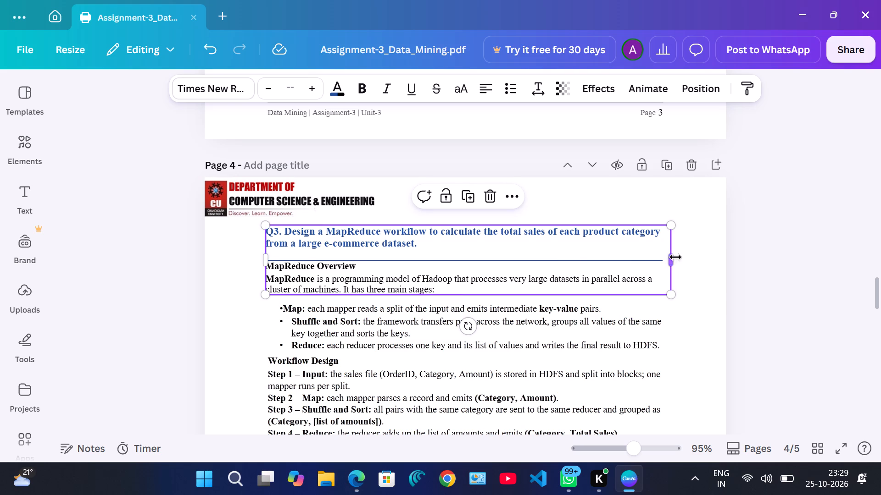
{"action": "left_click_drag", "start_coordinate": [635, 255], "coordinate": [622, 253]}
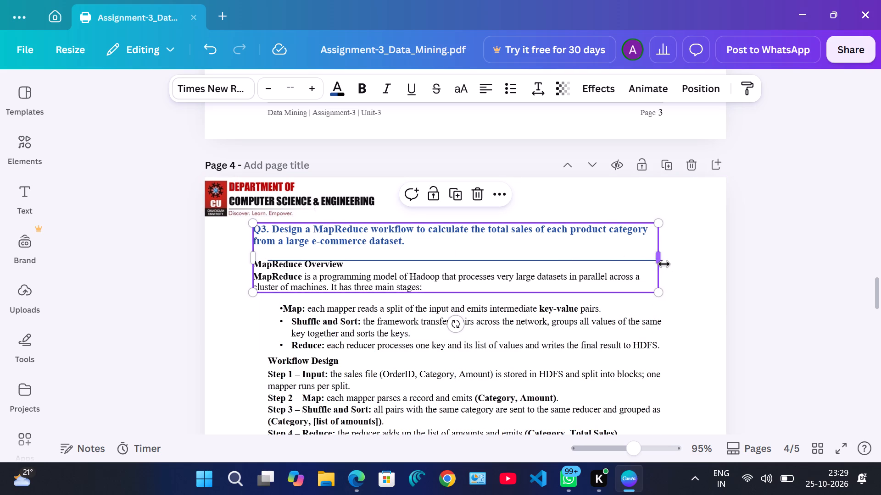
{"action": "left_click_drag", "start_coordinate": [627, 252], "coordinate": [618, 251]}
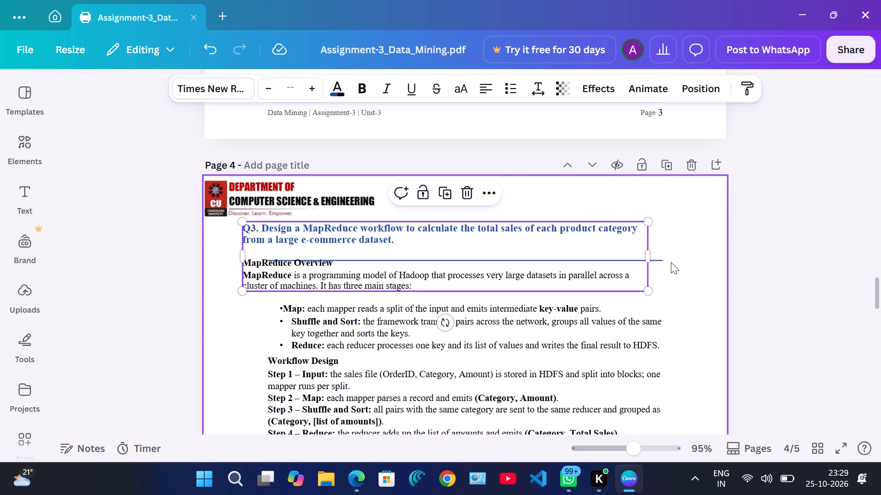
{"action": "left_click_drag", "start_coordinate": [662, 261], "coordinate": [659, 256]}
{"action": "left_click_drag", "start_coordinate": [530, 239], "coordinate": [548, 245]}
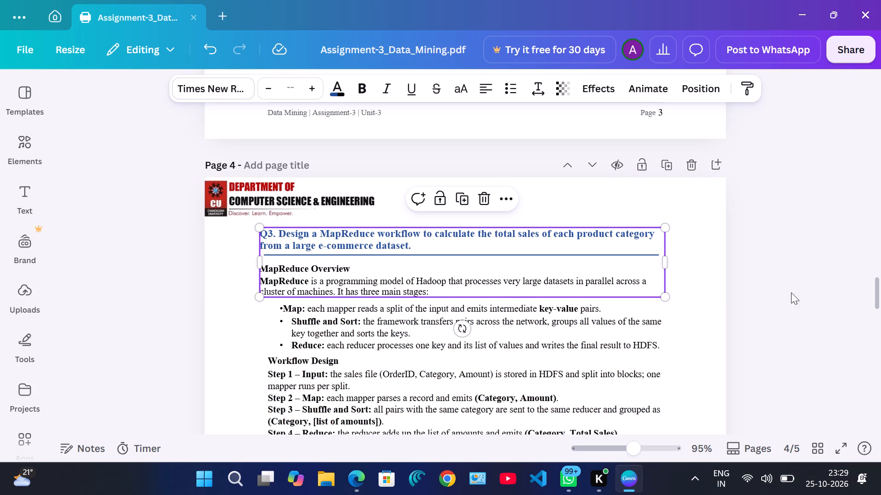
{"action": "left_click", "coordinate": [815, 286]}
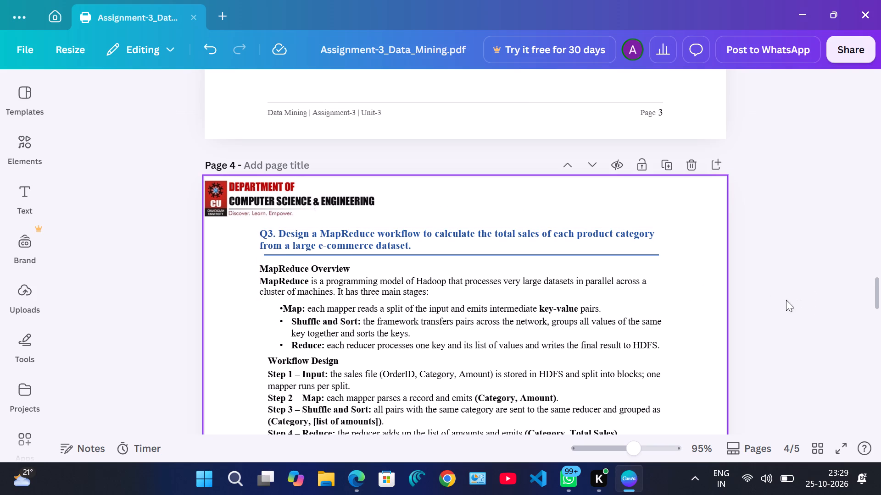
Underline the Workflow Design subheading on page 4.
{"action": "scroll", "coordinate": [770, 289], "scroll_direction": "down", "scroll_amount": 4}
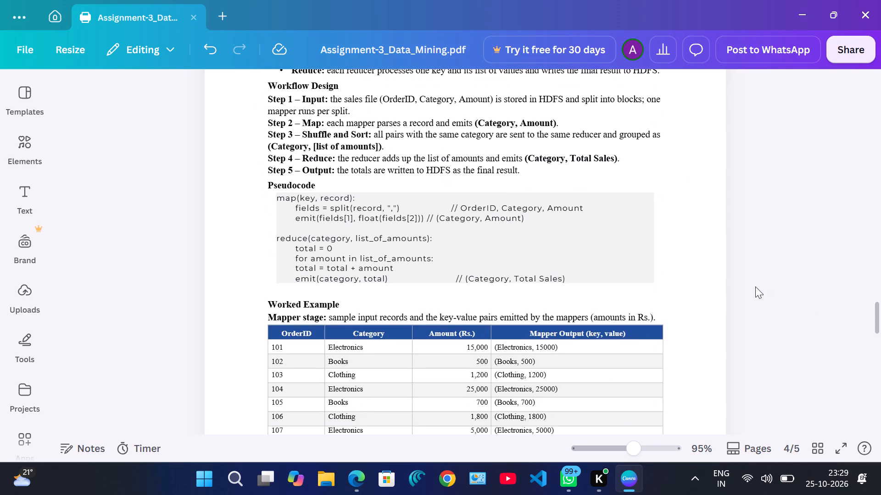
{"action": "scroll", "coordinate": [699, 247], "scroll_direction": "up", "scroll_amount": 2}
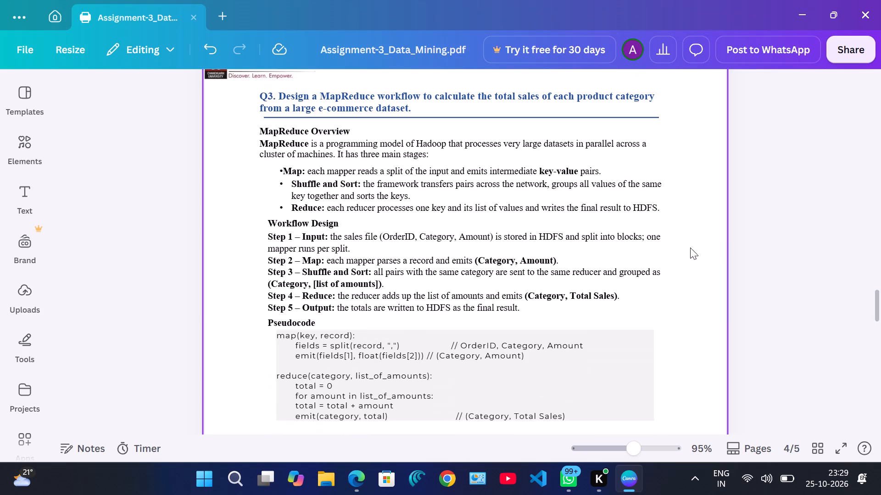
{"action": "double_click", "coordinate": [341, 221]}
{"action": "left_click", "coordinate": [341, 221]}
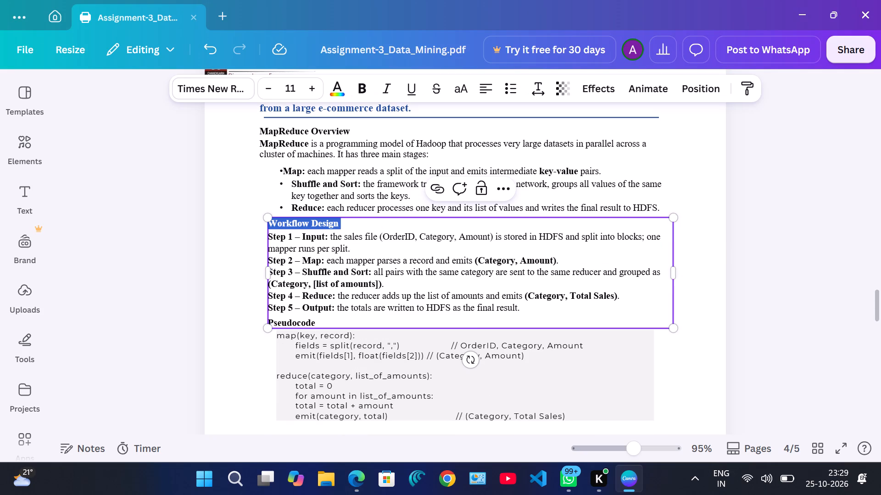
{"action": "left_click_drag", "start_coordinate": [341, 221], "coordinate": [343, 226]}
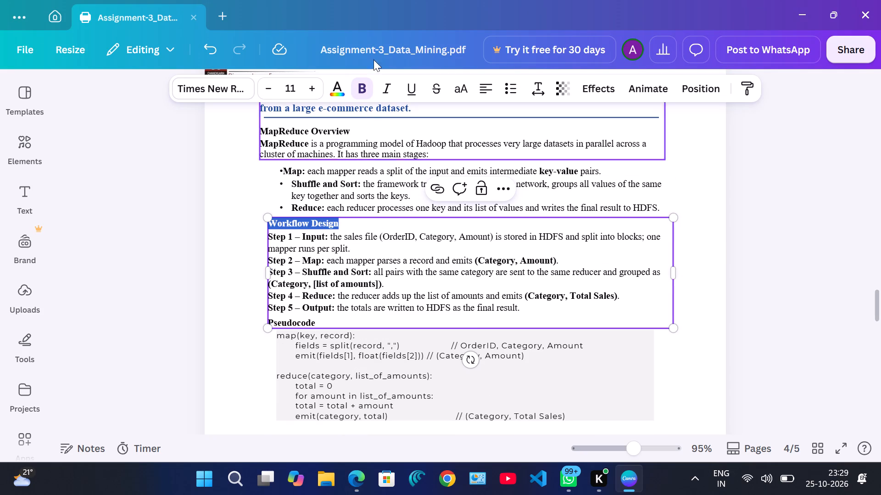
{"action": "left_click", "coordinate": [418, 88]}
{"action": "left_click", "coordinate": [822, 253]}
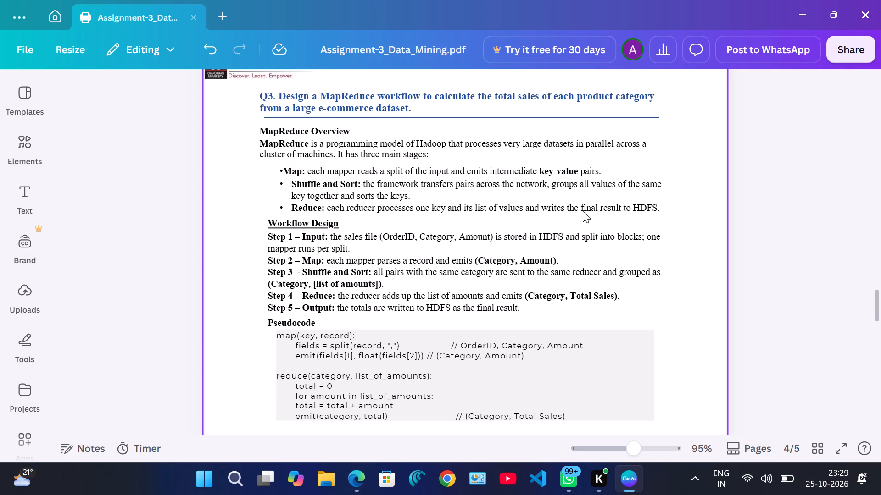
Underline the MapReduce Overview subheading on page 4.
{"action": "left_click", "coordinate": [356, 130]}
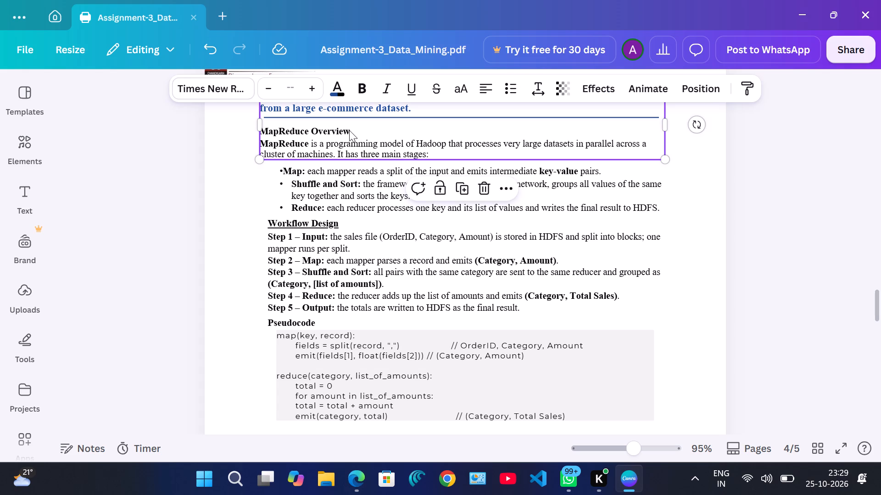
{"action": "left_click", "coordinate": [349, 130]}
{"action": "left_click", "coordinate": [349, 130]}
{"action": "left_click_drag", "start_coordinate": [349, 130], "coordinate": [303, 130]}
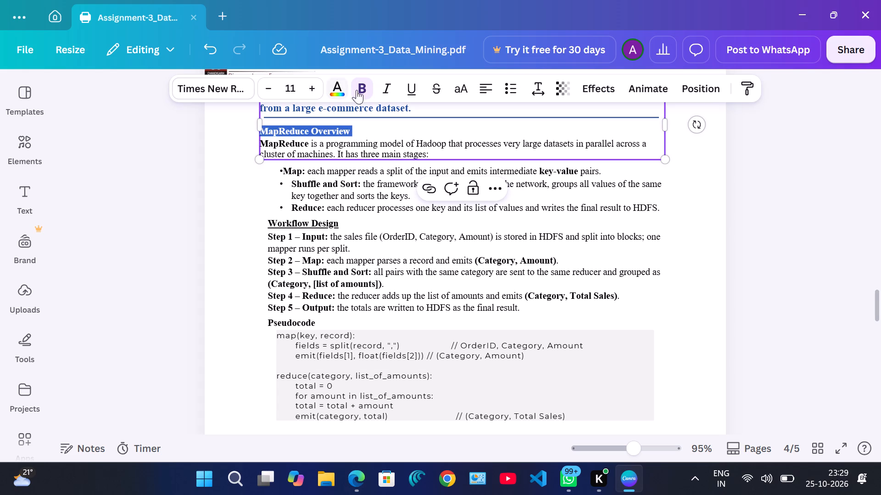
{"action": "left_click", "coordinate": [413, 88]}
{"action": "left_click", "coordinate": [136, 194]}
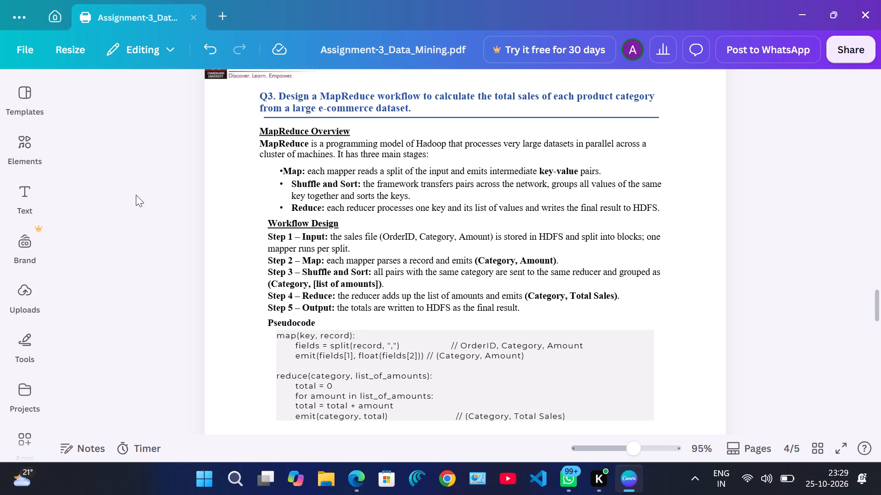
Move page 5's department logo into the page's top-left corner and enlarge it to about 6.6 by 1.4.
{"action": "scroll", "coordinate": [347, 258], "scroll_direction": "down", "scroll_amount": 2}
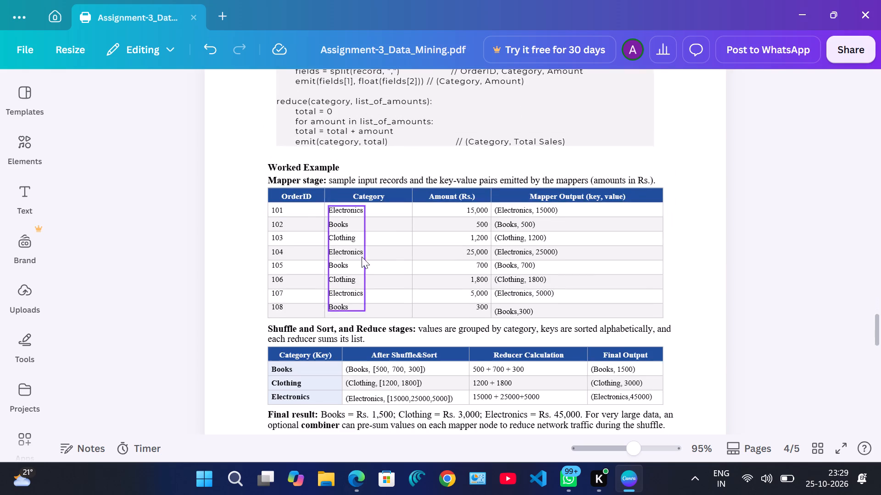
{"action": "scroll", "coordinate": [438, 265], "scroll_direction": "up", "scroll_amount": 4}
{"action": "scroll", "coordinate": [438, 265], "scroll_direction": "down", "scroll_amount": 4}
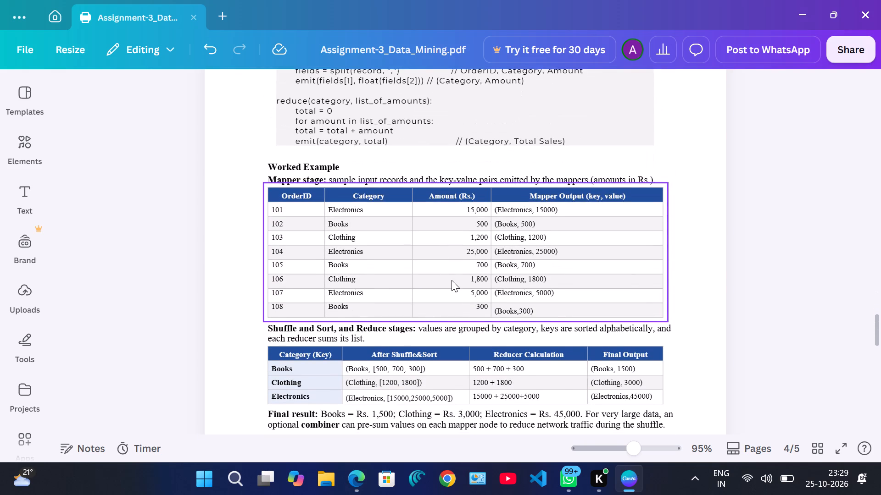
{"action": "scroll", "coordinate": [774, 282], "scroll_direction": "down", "scroll_amount": 2}
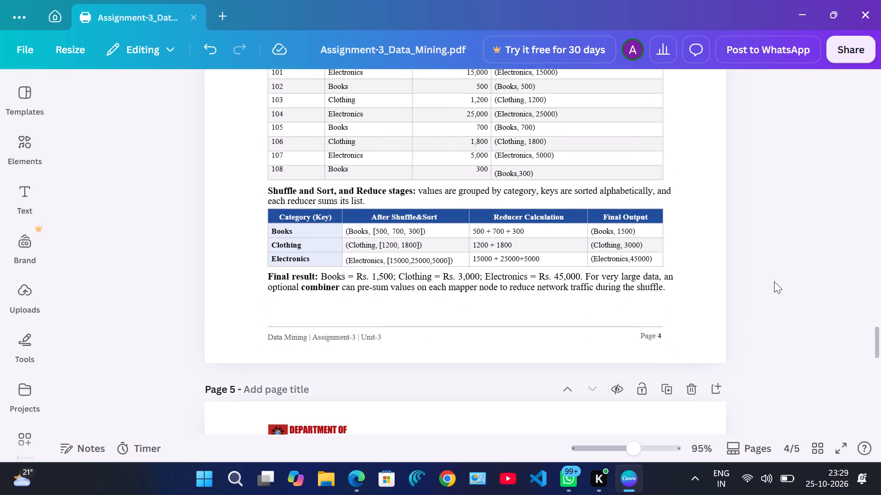
{"action": "scroll", "coordinate": [774, 281], "scroll_direction": "down", "scroll_amount": 4}
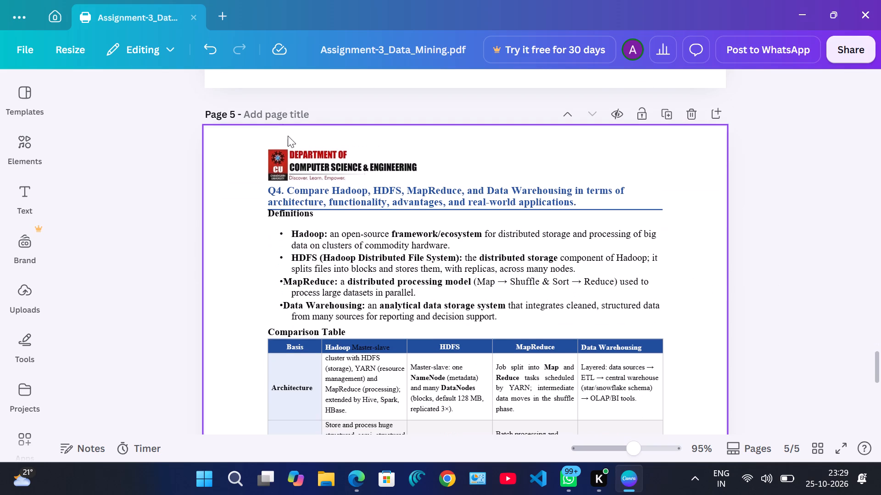
{"action": "left_click_drag", "start_coordinate": [301, 160], "coordinate": [241, 141]}
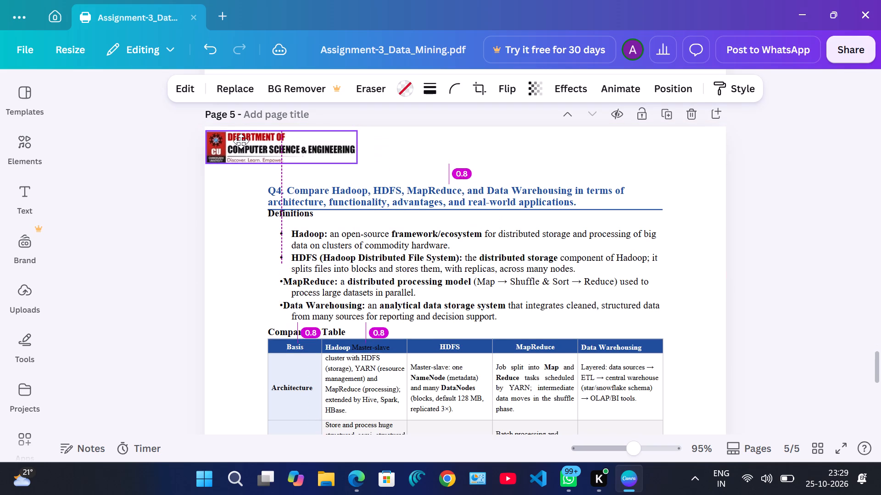
{"action": "left_click_drag", "start_coordinate": [241, 141], "coordinate": [240, 139]}
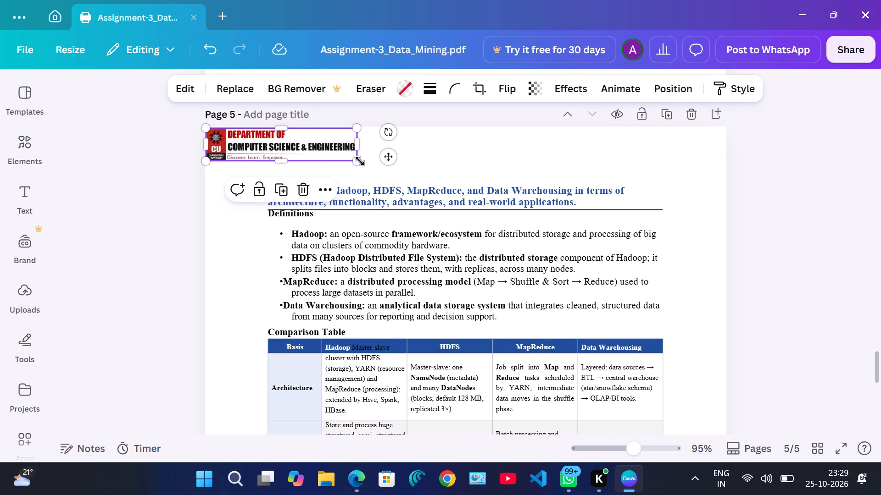
{"action": "left_click", "coordinate": [337, 153]}
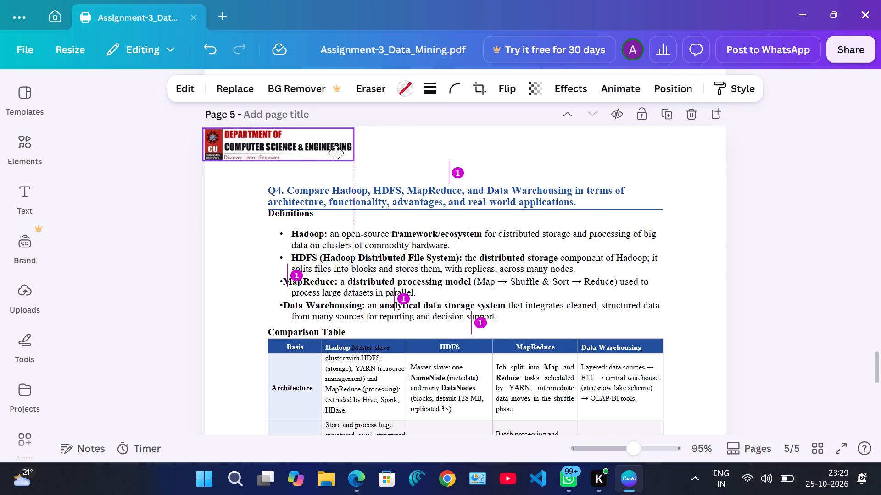
{"action": "left_click_drag", "start_coordinate": [355, 158], "coordinate": [366, 163]}
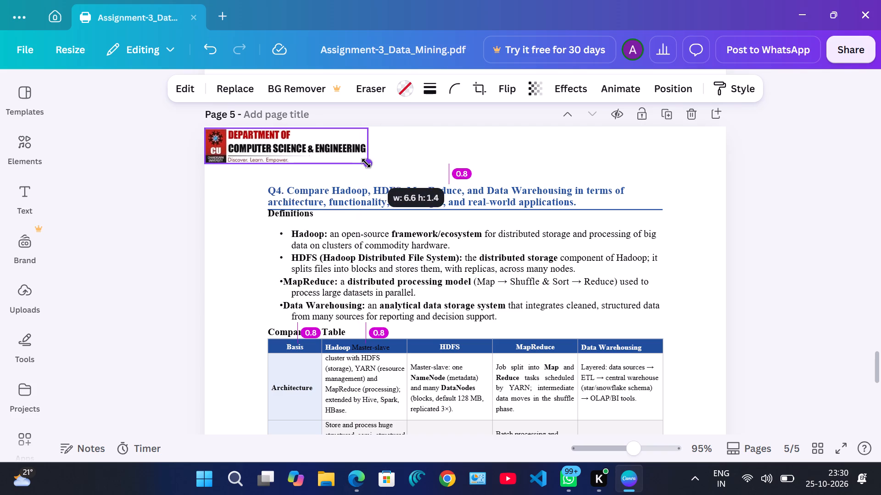
{"action": "left_click_drag", "start_coordinate": [366, 163], "coordinate": [368, 164]}
{"action": "left_click", "coordinate": [124, 204]}
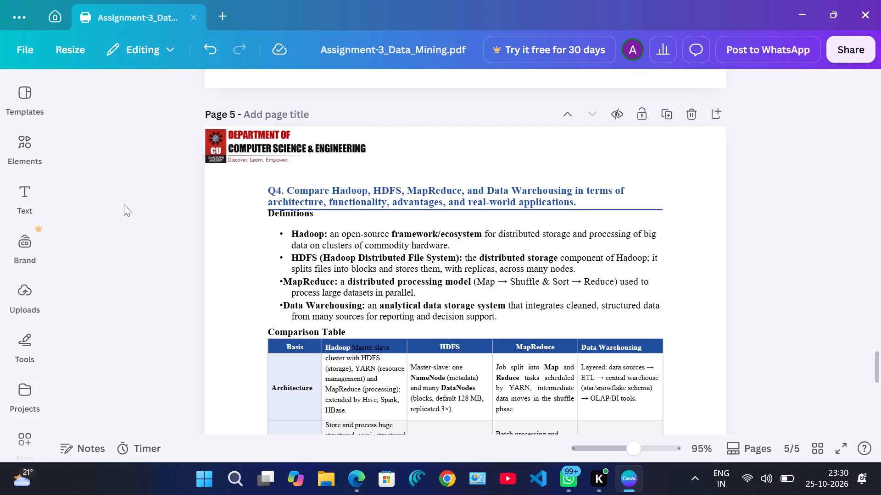
Review pages 2 to 5 again, comparing logo placement, heading styles, divider positions and table text.
{"action": "scroll", "coordinate": [124, 204], "scroll_direction": "up", "scroll_amount": 12}
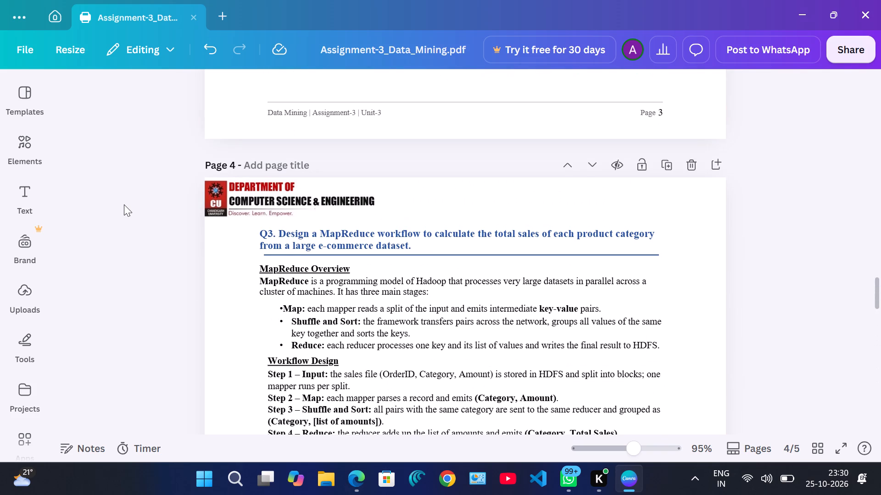
{"action": "scroll", "coordinate": [124, 204], "scroll_direction": "down", "scroll_amount": 4}
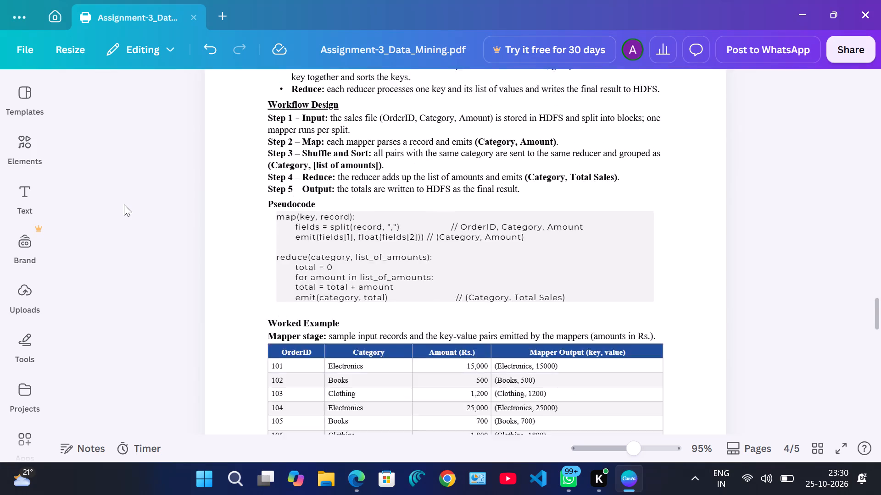
{"action": "scroll", "coordinate": [124, 204], "scroll_direction": "up", "scroll_amount": 14}
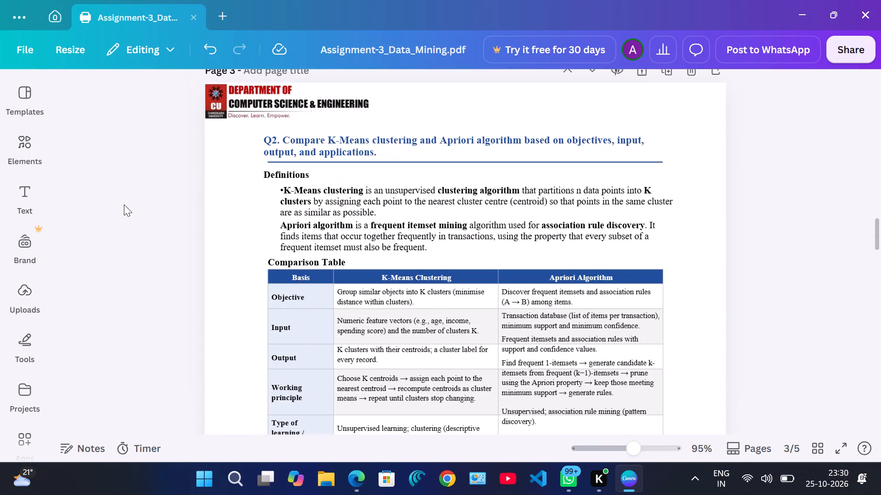
{"action": "scroll", "coordinate": [124, 204], "scroll_direction": "up", "scroll_amount": 14}
{"action": "scroll", "coordinate": [124, 204], "scroll_direction": "down", "scroll_amount": 2}
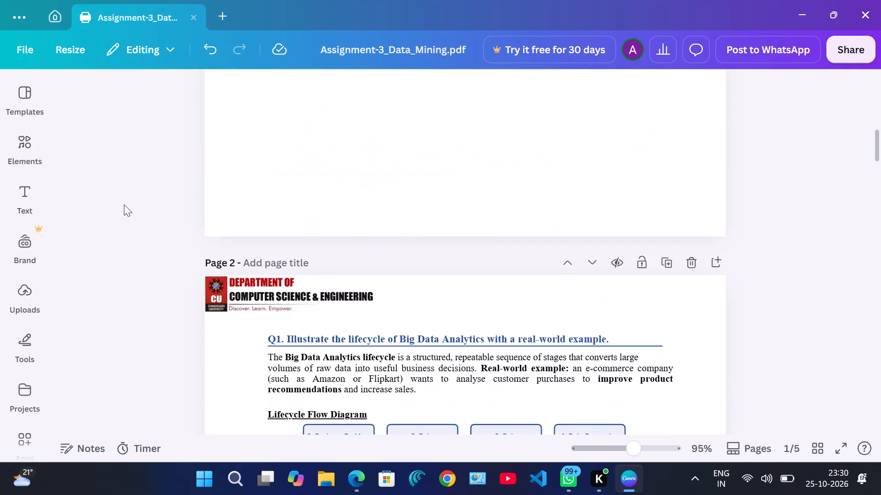
{"action": "scroll", "coordinate": [124, 204], "scroll_direction": "down", "scroll_amount": 20}
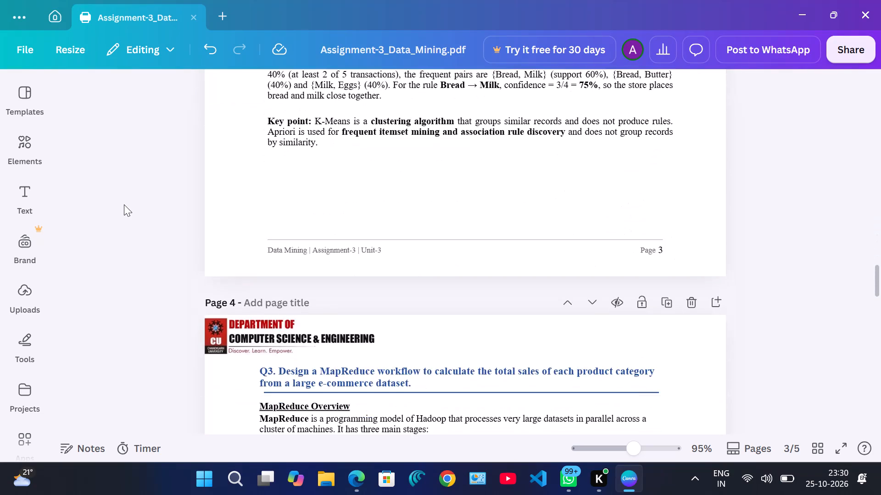
{"action": "scroll", "coordinate": [124, 204], "scroll_direction": "down", "scroll_amount": 14}
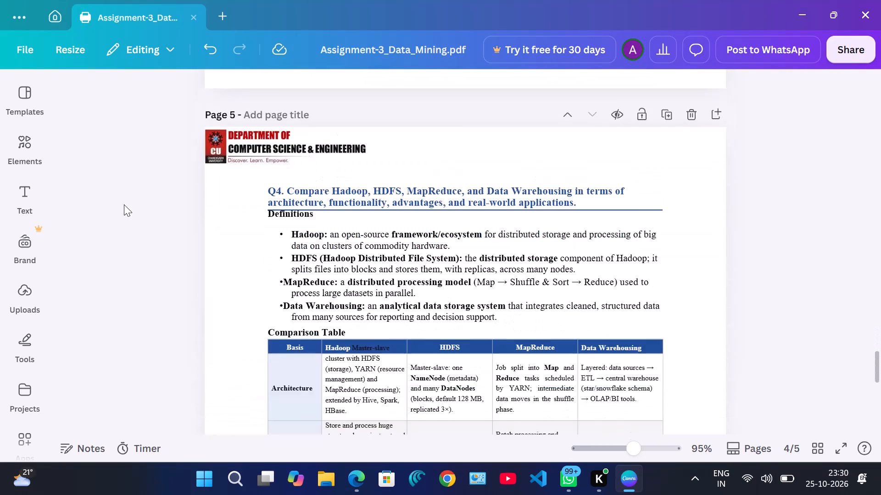
{"action": "scroll", "coordinate": [124, 204], "scroll_direction": "down", "scroll_amount": 10}
{"action": "scroll", "coordinate": [124, 204], "scroll_direction": "up", "scroll_amount": 3}
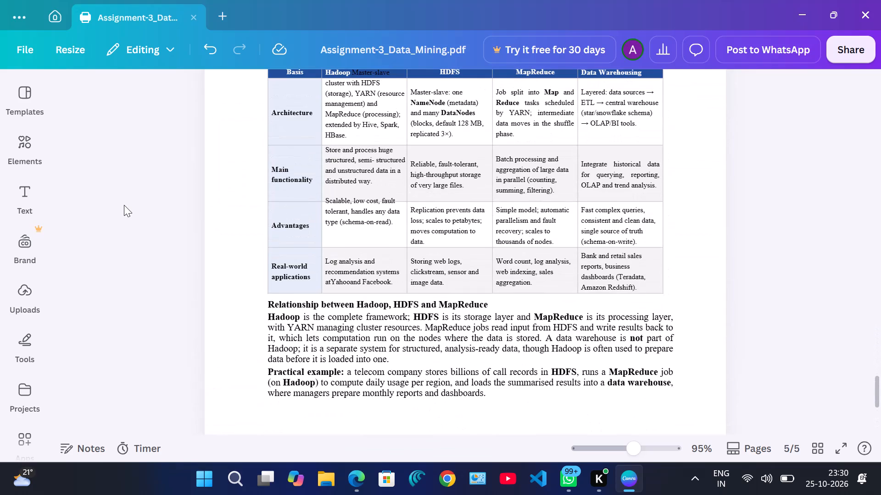
Check the question list in the Assignment-3 Word document through File Explorer, and return to Canva.
{"action": "left_click", "coordinate": [333, 485]}
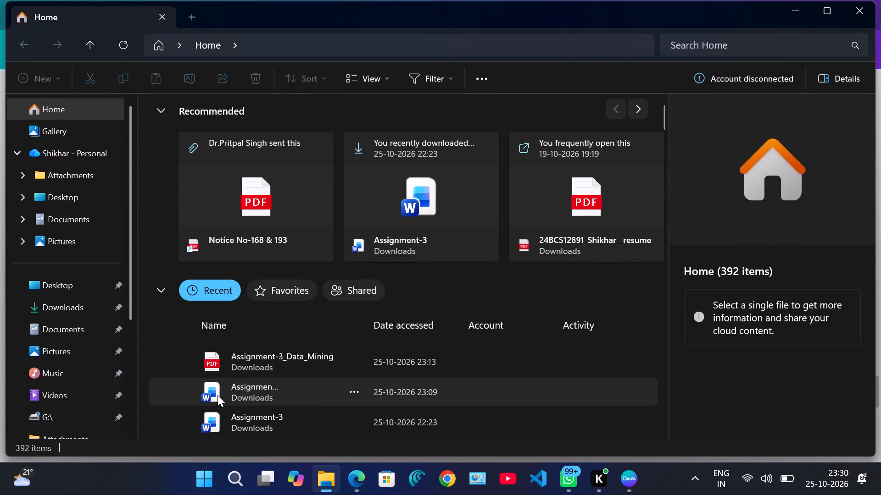
{"action": "double_click", "coordinate": [243, 419]}
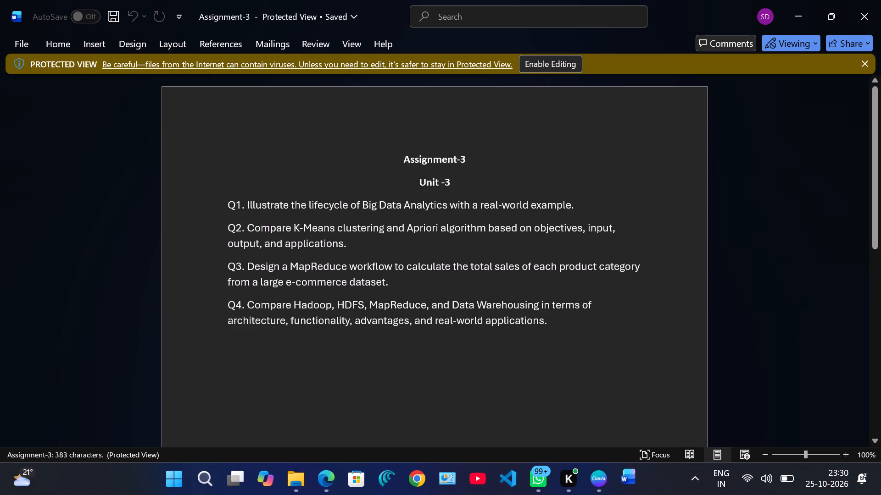
{"action": "left_click", "coordinate": [880, 4]}
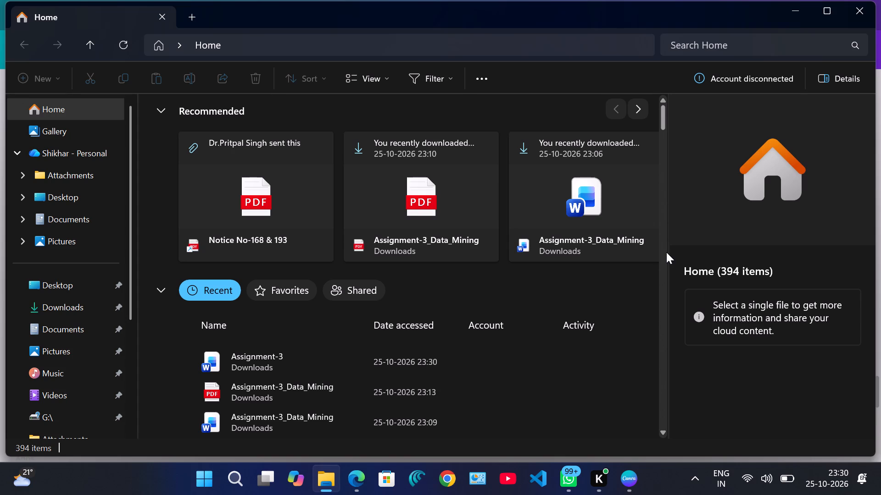
{"action": "left_click", "coordinate": [786, 13]}
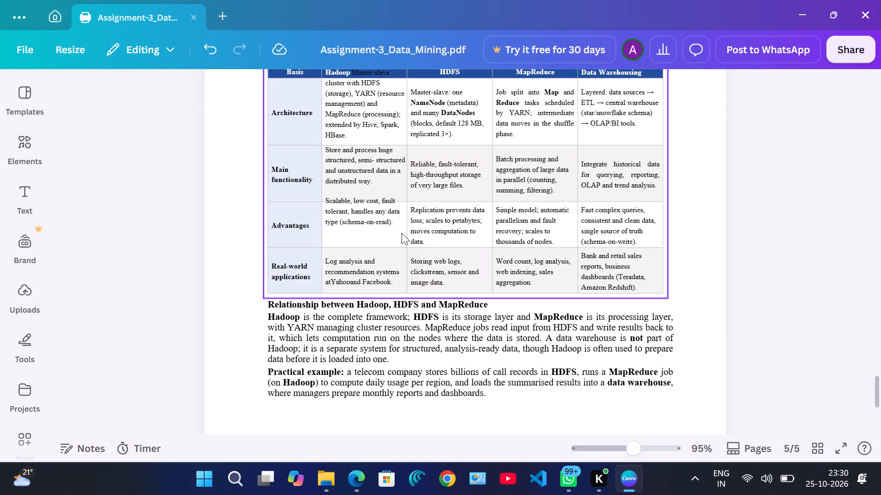
Insert a blank line between the Q4 heading and the Definitions subheading on page 5.
{"action": "scroll", "coordinate": [706, 301], "scroll_direction": "up", "scroll_amount": 3}
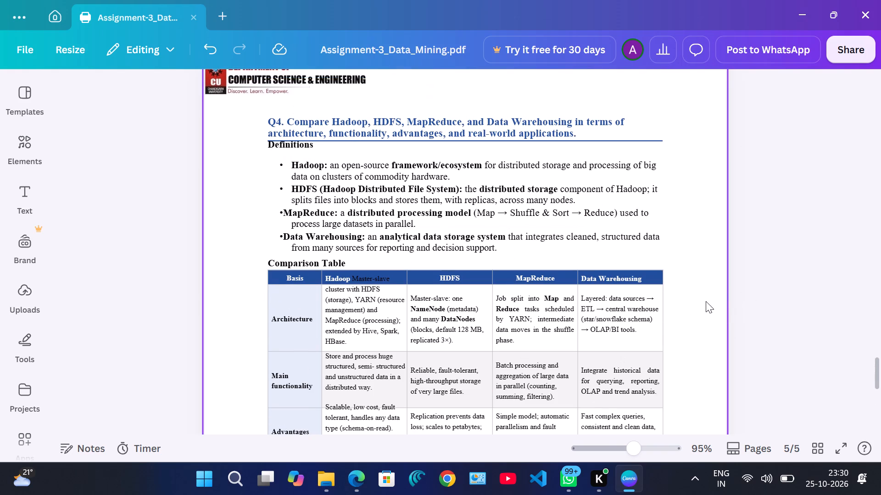
{"action": "scroll", "coordinate": [480, 223], "scroll_direction": "up", "scroll_amount": 1}
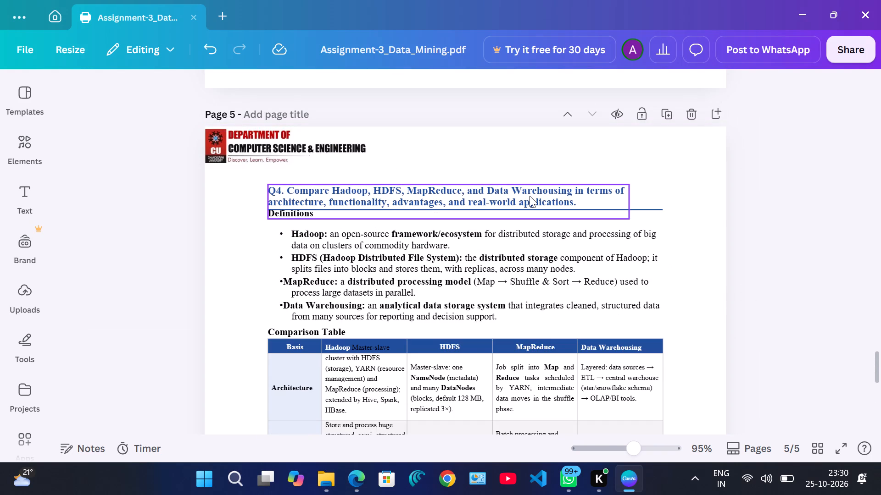
{"action": "left_click", "coordinate": [538, 197]}
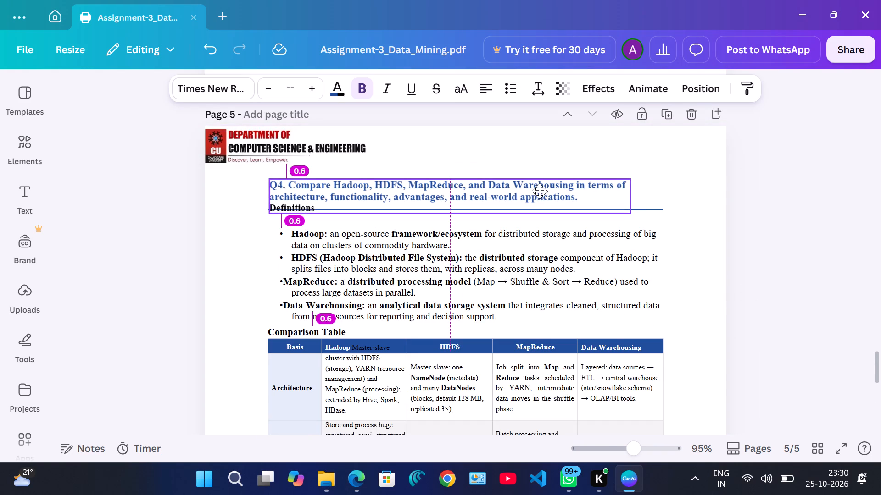
{"action": "left_click", "coordinate": [589, 202]}
{"action": "left_click", "coordinate": [589, 202]}
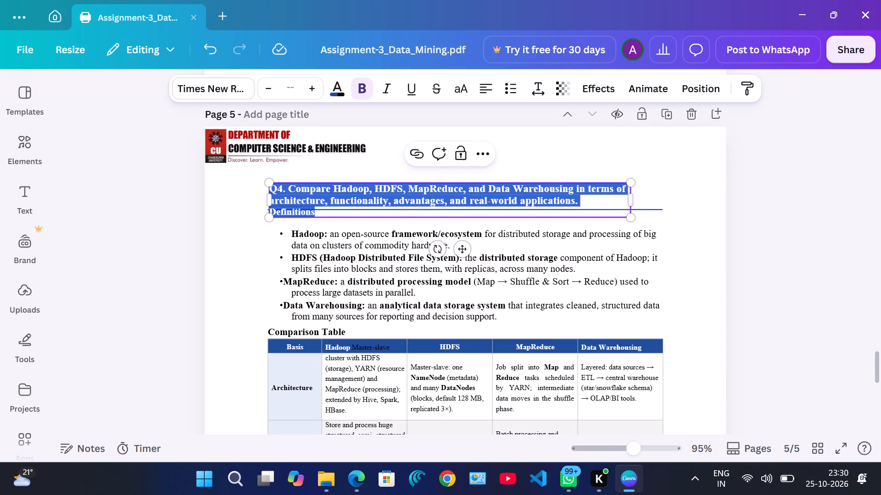
{"action": "left_click", "coordinate": [589, 202]}
{"action": "key", "text": "Return"}
{"action": "left_click", "coordinate": [762, 180]}
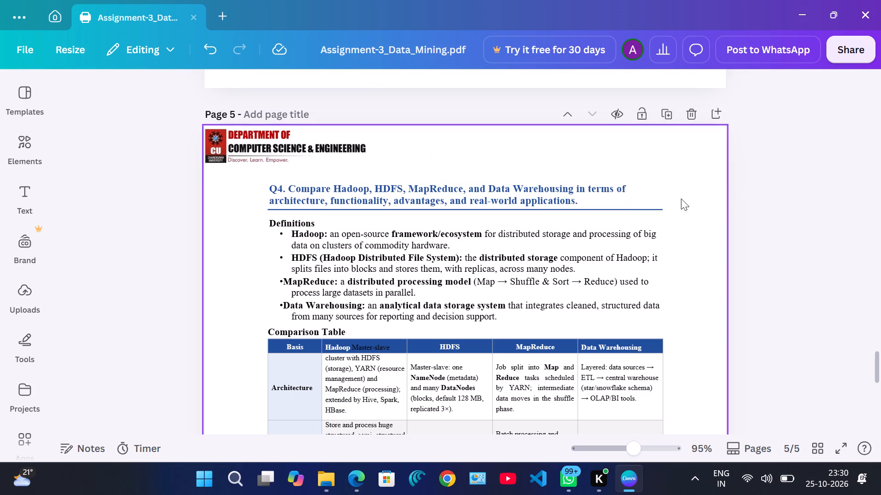
Move page 5's Q4 text block and blue rule slightly up, with the rule between the heading and Definitions.
{"action": "left_click_drag", "start_coordinate": [567, 188], "coordinate": [563, 178]}
{"action": "left_click_drag", "start_coordinate": [654, 209], "coordinate": [653, 198]}
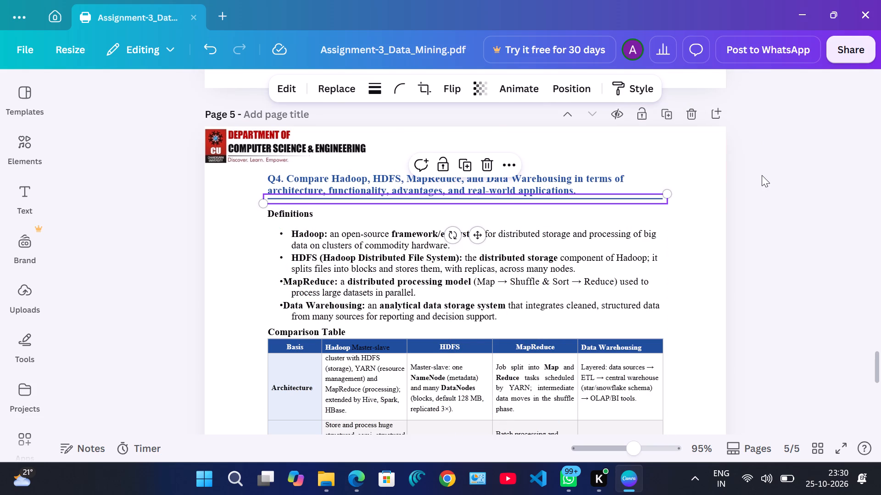
{"action": "left_click", "coordinate": [762, 175]}
{"action": "left_click", "coordinate": [608, 180]}
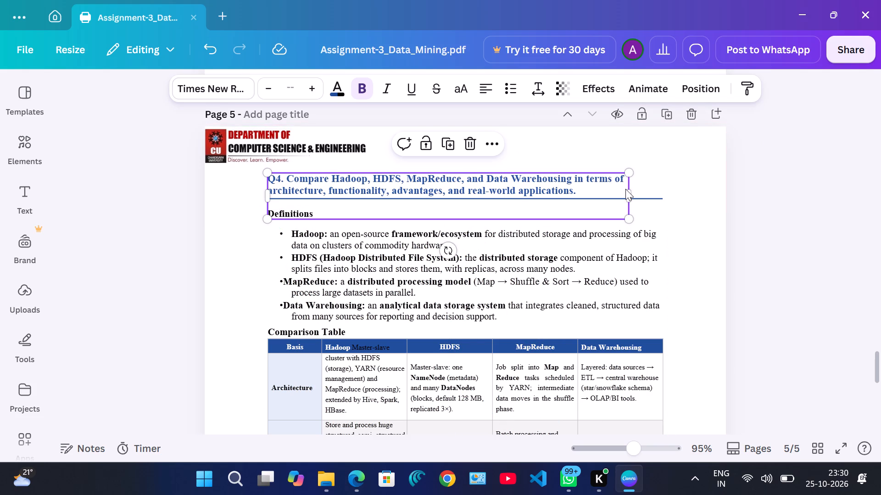
Widen the Q4 heading text box on page 5 to about the end of the blue rule.
{"action": "left_click_drag", "start_coordinate": [633, 191], "coordinate": [668, 192]}
{"action": "left_click", "coordinate": [814, 196]}
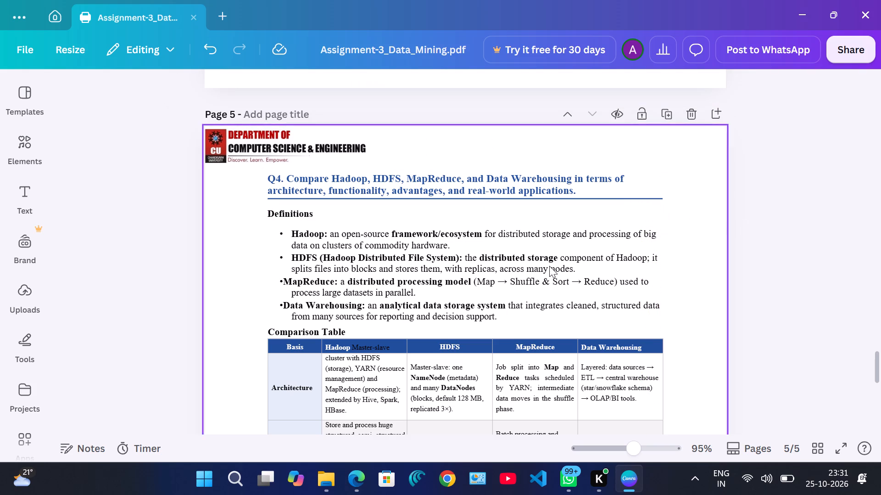
Insert three spaces after the bullet of the MapReduce definition on page 5 to align it with the bullets above.
{"action": "left_click", "coordinate": [280, 281]}
{"action": "left_click", "coordinate": [283, 281]}
{"action": "left_click", "coordinate": [283, 281]}
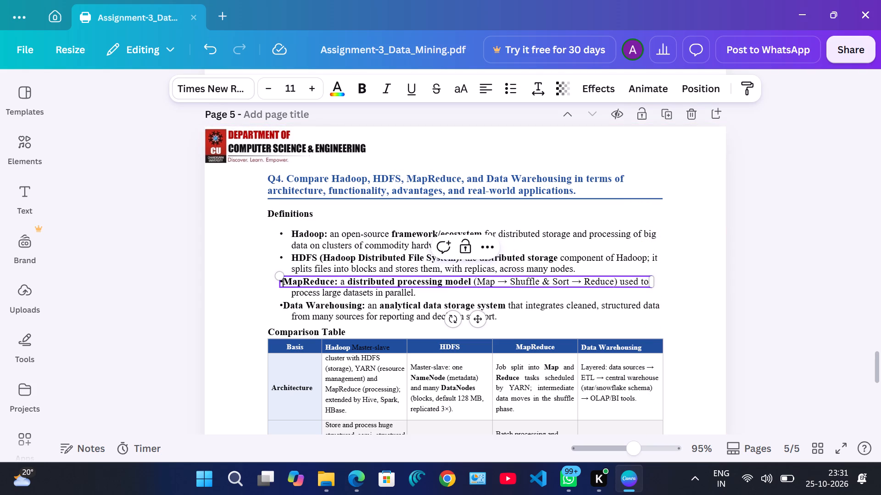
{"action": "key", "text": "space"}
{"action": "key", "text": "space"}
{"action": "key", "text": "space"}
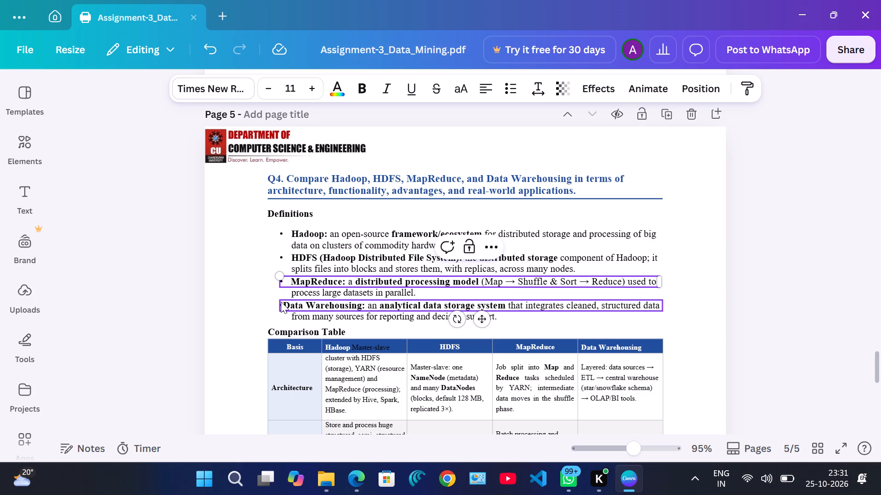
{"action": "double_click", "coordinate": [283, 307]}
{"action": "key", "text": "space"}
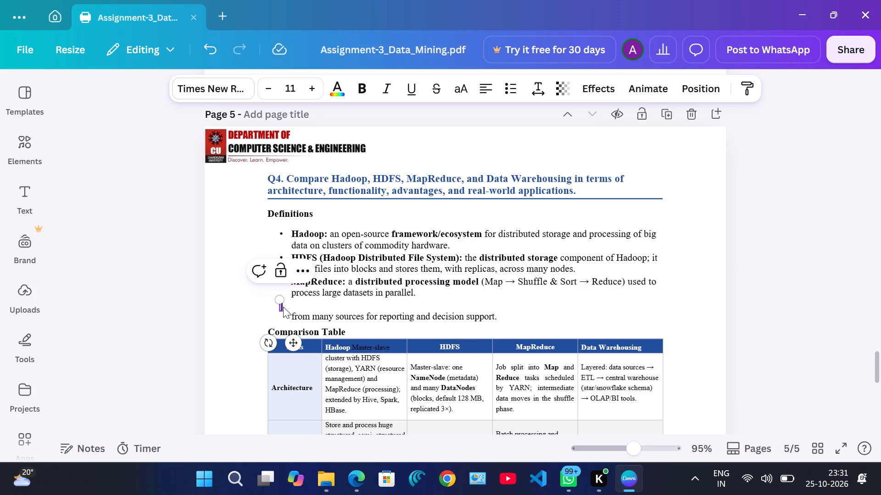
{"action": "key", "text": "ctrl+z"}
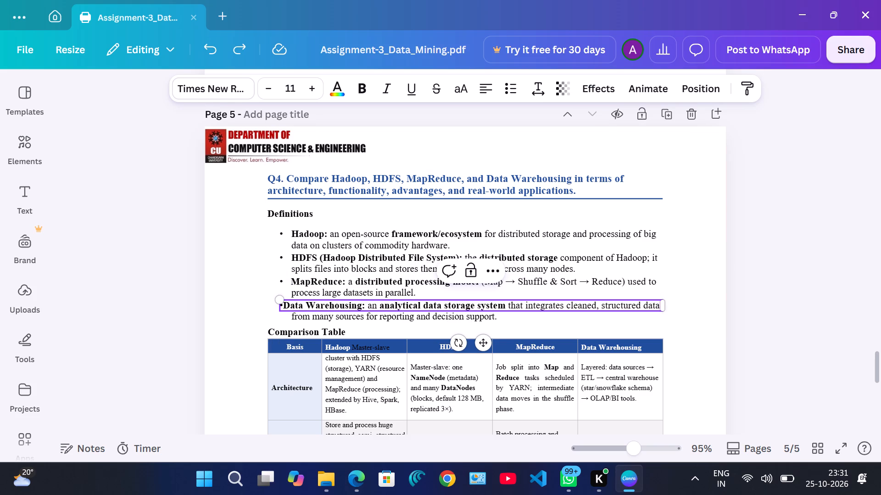
Insert three spaces after the bullet of the Data Warehousing definition on page 5.
{"action": "left_click", "coordinate": [284, 306]}
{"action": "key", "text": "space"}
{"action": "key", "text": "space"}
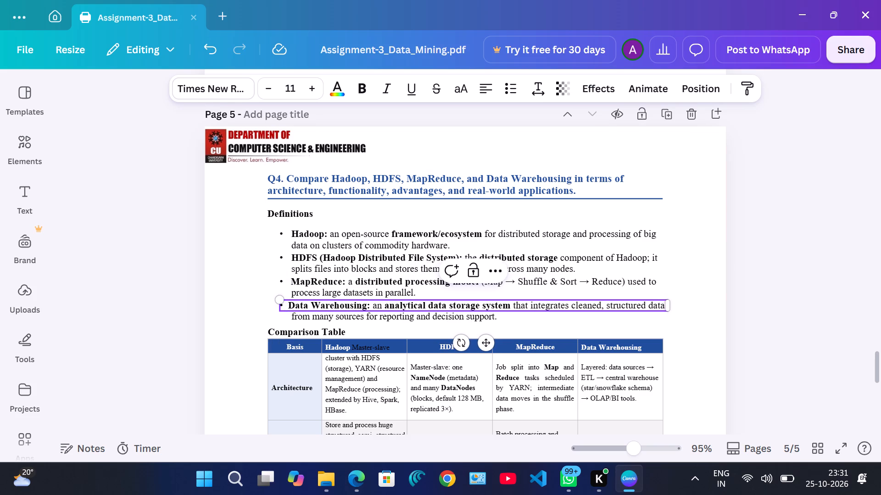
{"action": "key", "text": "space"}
{"action": "left_click", "coordinate": [141, 287]}
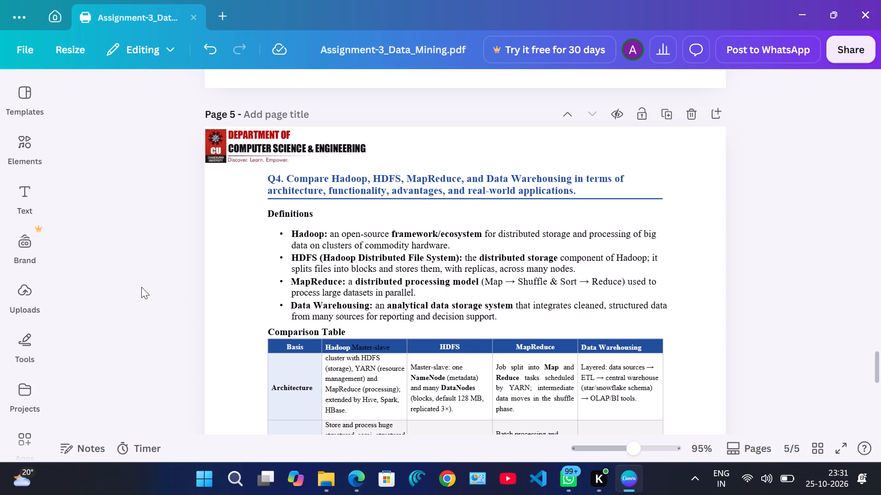
Move page 5's Relationship between Hadoop, HDFS and MapReduce text block slightly down, leaving a gap of about 0.4 below the comparison table.
{"action": "scroll", "coordinate": [141, 287], "scroll_direction": "down", "scroll_amount": 3}
{"action": "scroll", "coordinate": [430, 287], "scroll_direction": "down", "scroll_amount": 1}
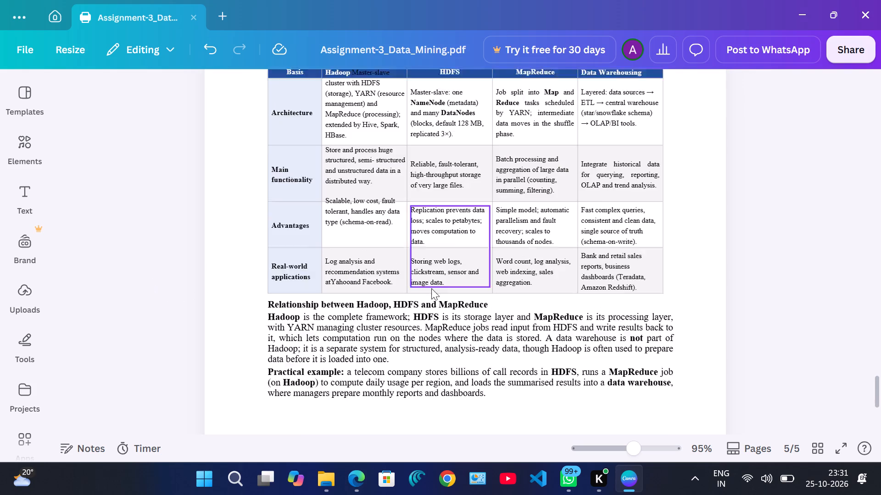
{"action": "scroll", "coordinate": [431, 288], "scroll_direction": "down", "scroll_amount": 1}
{"action": "left_click_drag", "start_coordinate": [391, 155], "coordinate": [396, 178]}
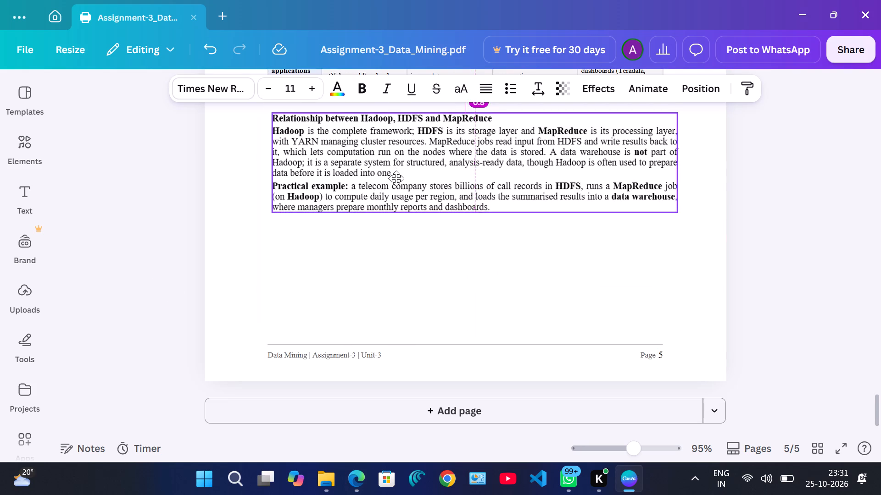
{"action": "left_click_drag", "start_coordinate": [396, 178], "coordinate": [393, 175]}
{"action": "scroll", "coordinate": [338, 198], "scroll_direction": "up", "scroll_amount": 2}
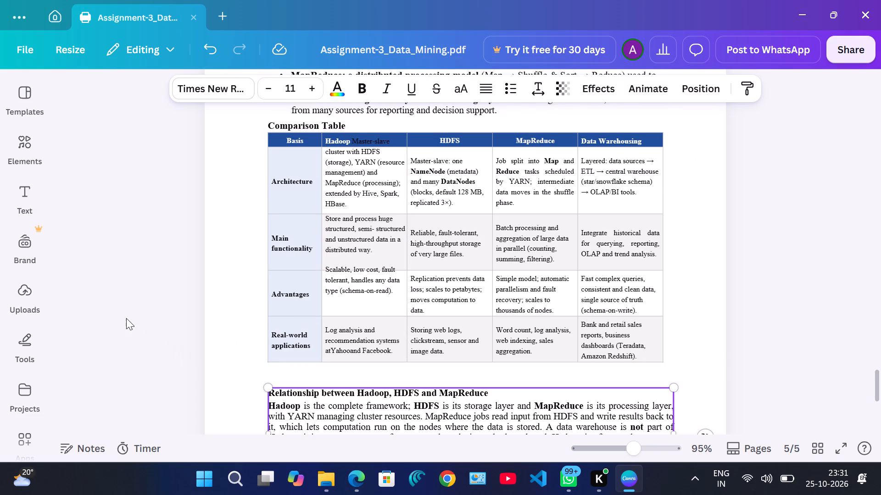
{"action": "left_click", "coordinate": [126, 318]}
{"action": "scroll", "coordinate": [153, 318], "scroll_direction": "down", "scroll_amount": 1}
{"action": "left_click_drag", "start_coordinate": [337, 360], "coordinate": [337, 352]}
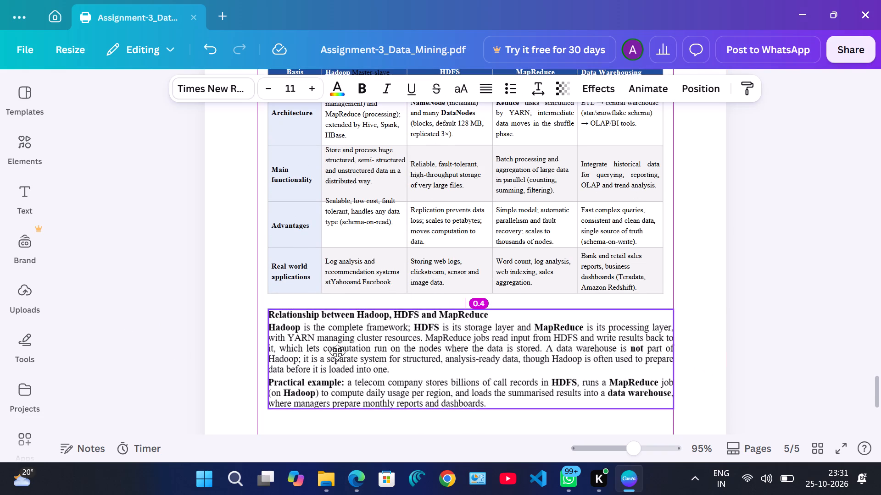
{"action": "left_click_drag", "start_coordinate": [337, 352], "coordinate": [338, 349]}
Insert blank lines after the Relationship between Hadoop, HDFS and MapReduce heading and before the Practical example paragraph.
{"action": "left_click", "coordinate": [492, 316]}
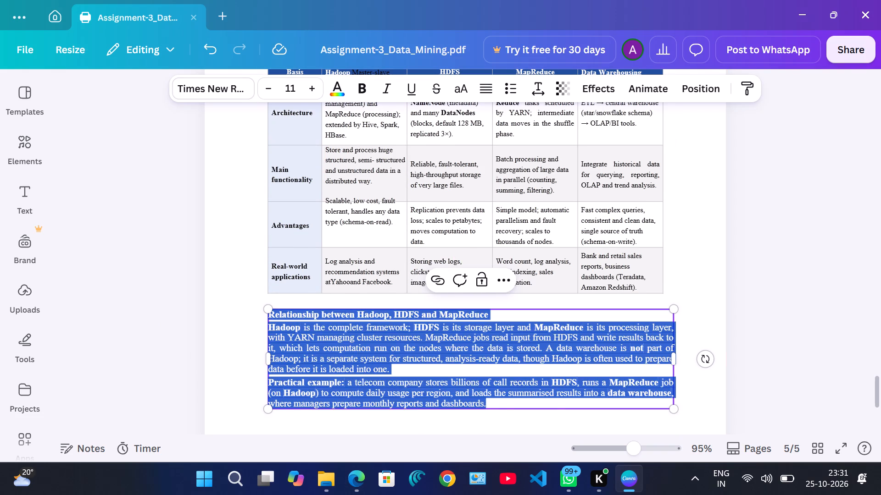
{"action": "left_click", "coordinate": [492, 316]}
{"action": "key", "text": "Return"}
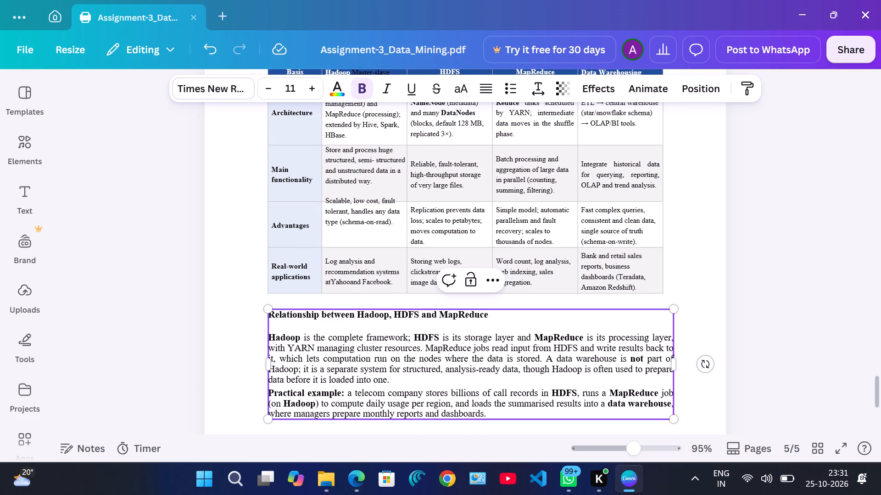
{"action": "left_click", "coordinate": [420, 382]}
{"action": "key", "text": "Return"}
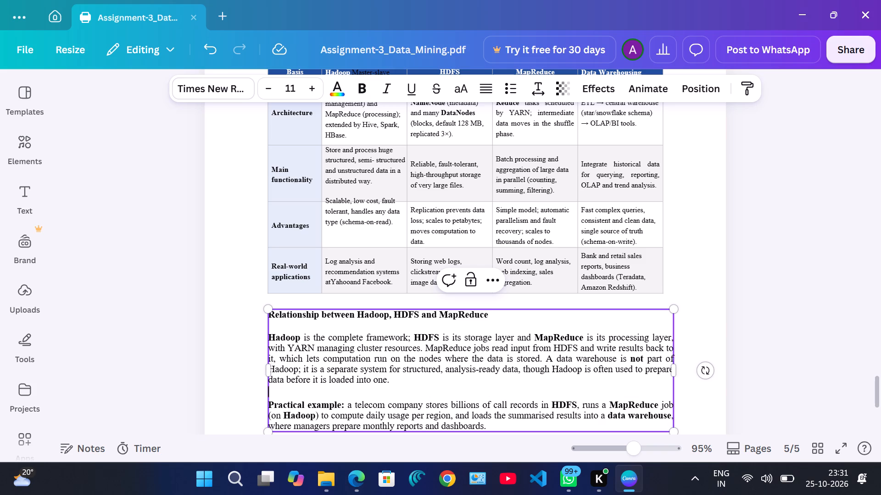
{"action": "left_click", "coordinate": [812, 309]}
Break the line after Hadoop in page 5's comparison table so Master-slave starts in the Architecture cell below the header.
{"action": "scroll", "coordinate": [812, 309], "scroll_direction": "up", "scroll_amount": 3}
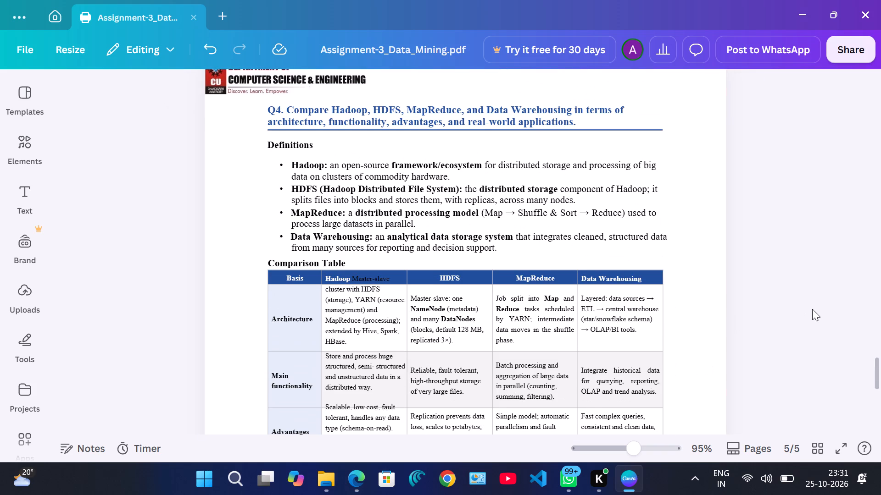
{"action": "left_click", "coordinate": [372, 287]}
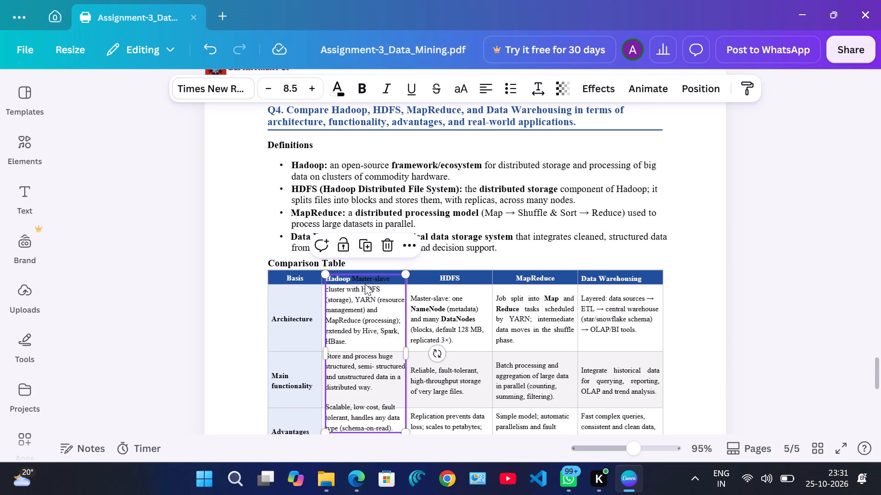
{"action": "left_click", "coordinate": [351, 280]}
{"action": "left_click", "coordinate": [351, 280]}
{"action": "key", "text": "Return"}
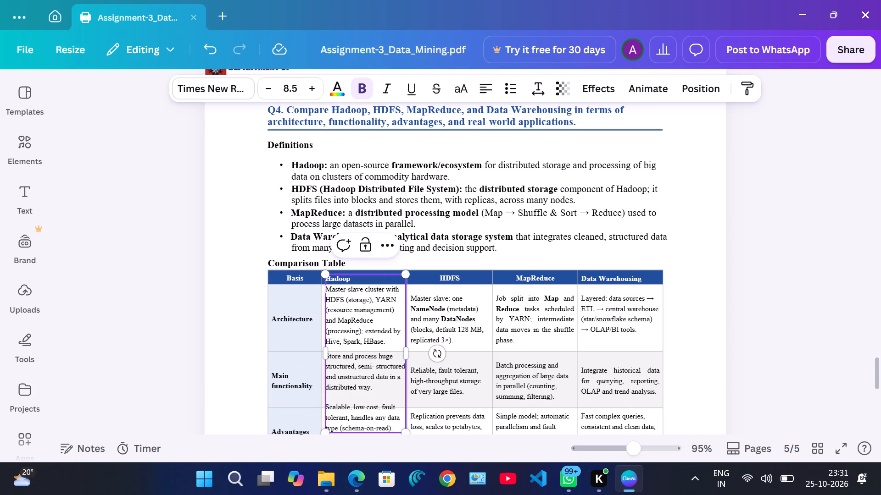
{"action": "left_click", "coordinate": [139, 300]}
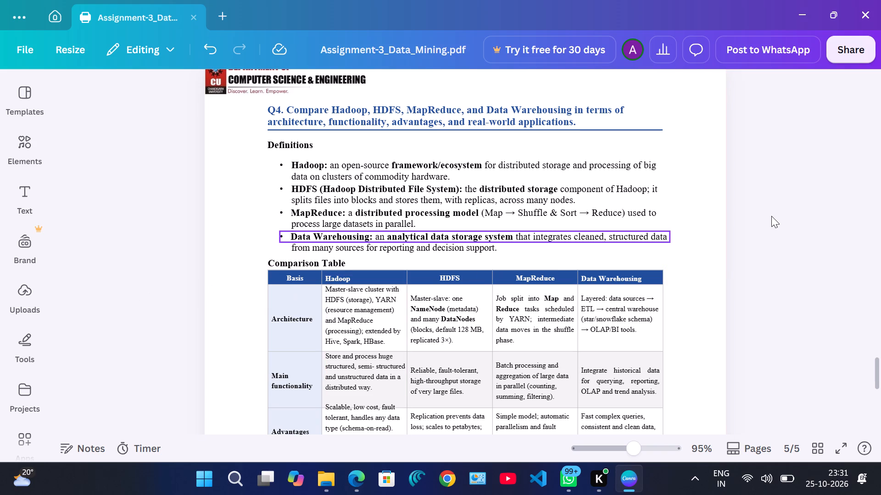
Review the document from page 5 back to the cover page, checking heading styles, bullet spacing and table text.
{"action": "scroll", "coordinate": [771, 216], "scroll_direction": "up", "scroll_amount": 1}
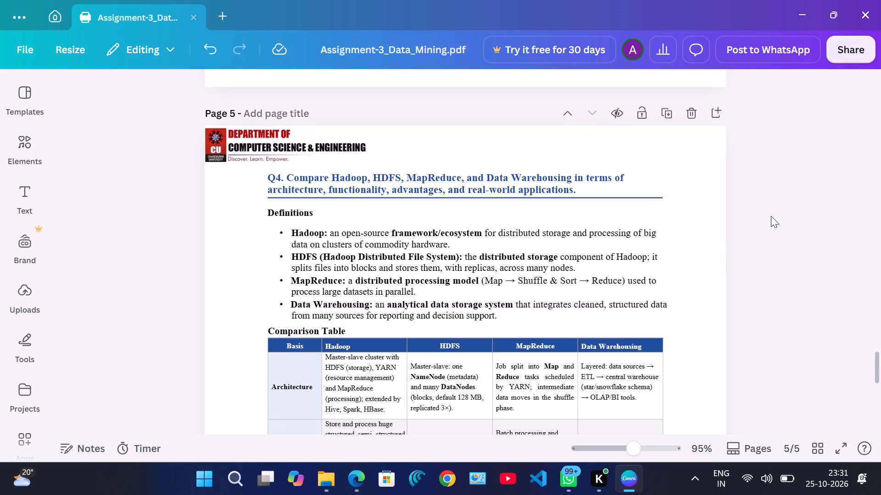
{"action": "scroll", "coordinate": [771, 216], "scroll_direction": "up", "scroll_amount": 11}
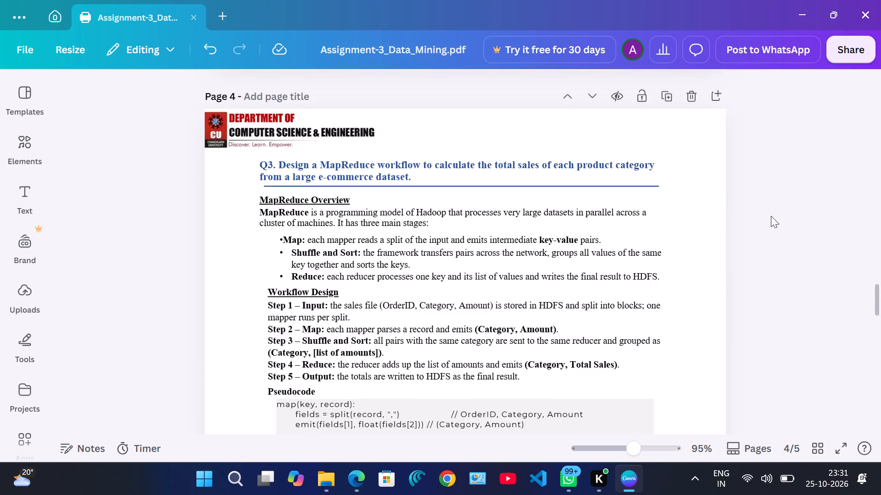
{"action": "scroll", "coordinate": [771, 216], "scroll_direction": "up", "scroll_amount": 1}
{"action": "scroll", "coordinate": [771, 216], "scroll_direction": "down", "scroll_amount": 12}
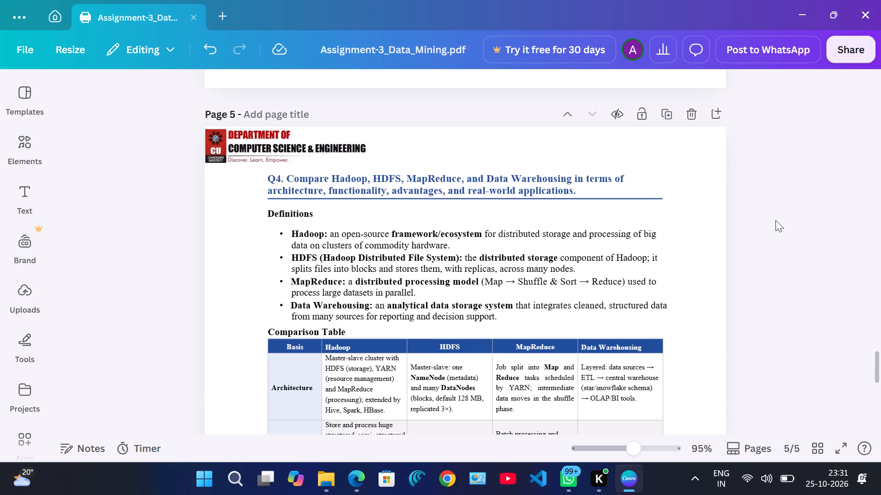
{"action": "scroll", "coordinate": [805, 229], "scroll_direction": "down", "scroll_amount": 9}
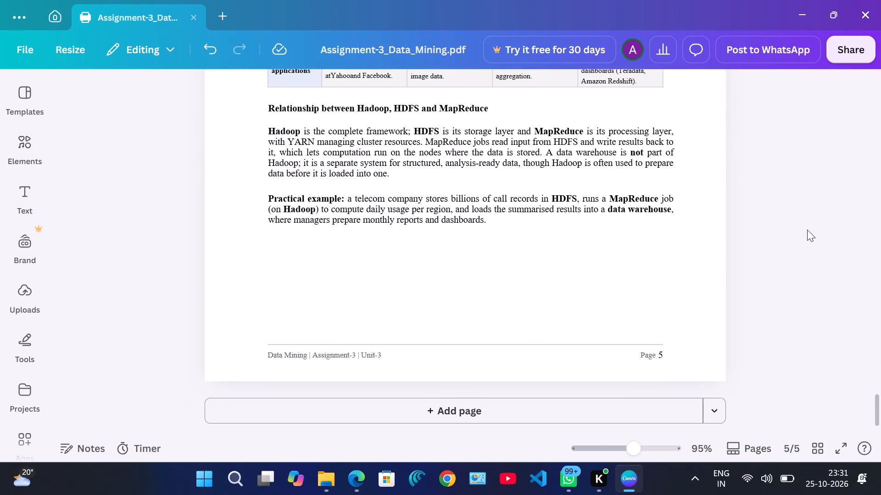
{"action": "scroll", "coordinate": [802, 229], "scroll_direction": "up", "scroll_amount": 9}
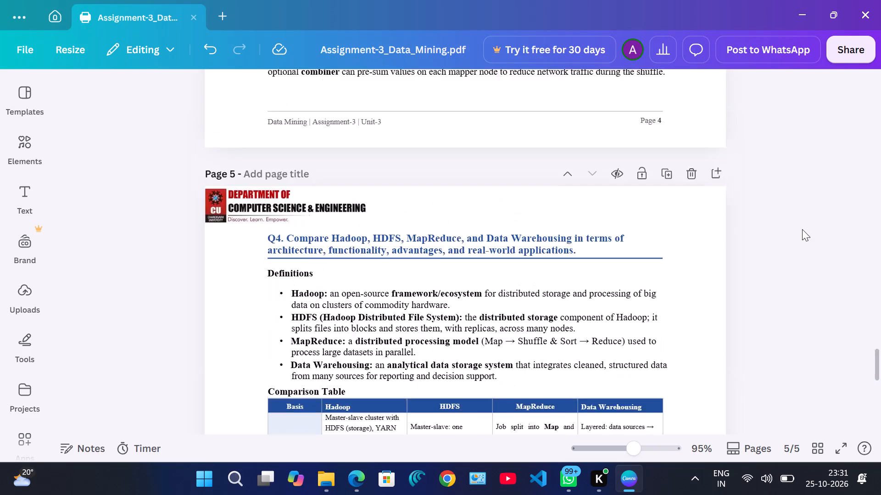
{"action": "scroll", "coordinate": [802, 229], "scroll_direction": "up", "scroll_amount": 20}
{"action": "scroll", "coordinate": [802, 229], "scroll_direction": "up", "scroll_amount": 5}
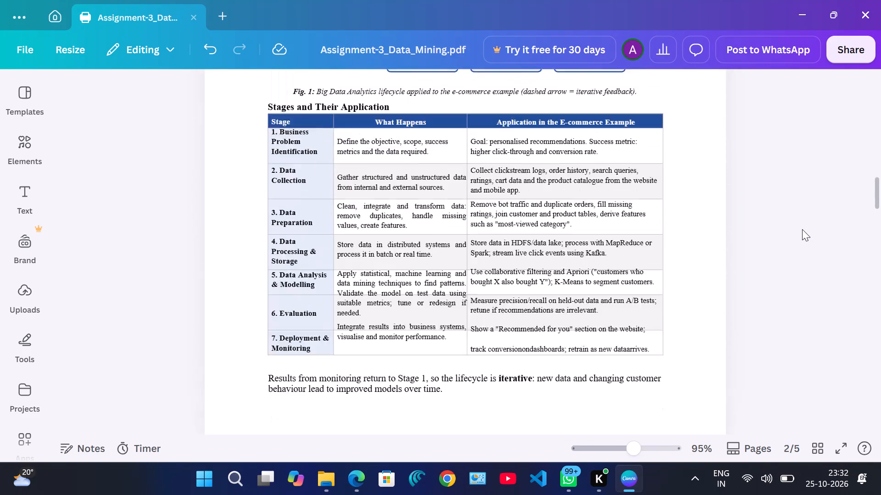
{"action": "scroll", "coordinate": [802, 229], "scroll_direction": "up", "scroll_amount": 14}
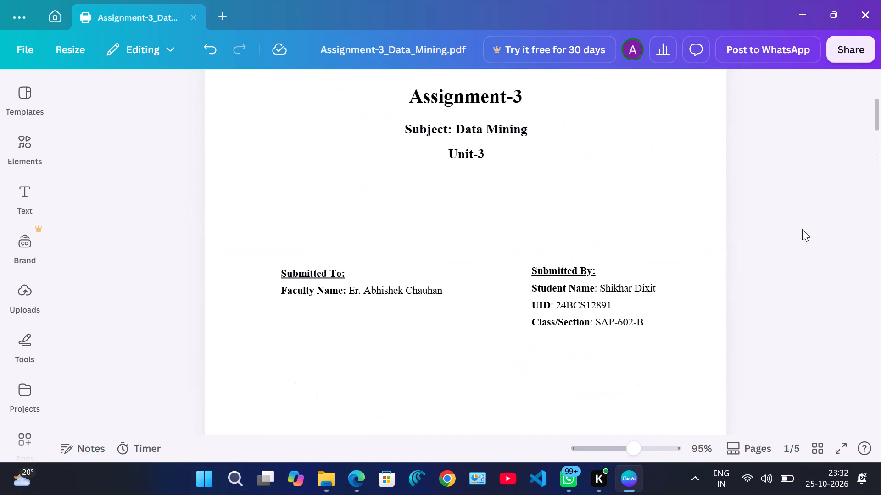
{"action": "scroll", "coordinate": [802, 229], "scroll_direction": "up", "scroll_amount": 4}
{"action": "scroll", "coordinate": [802, 229], "scroll_direction": "down", "scroll_amount": 3}
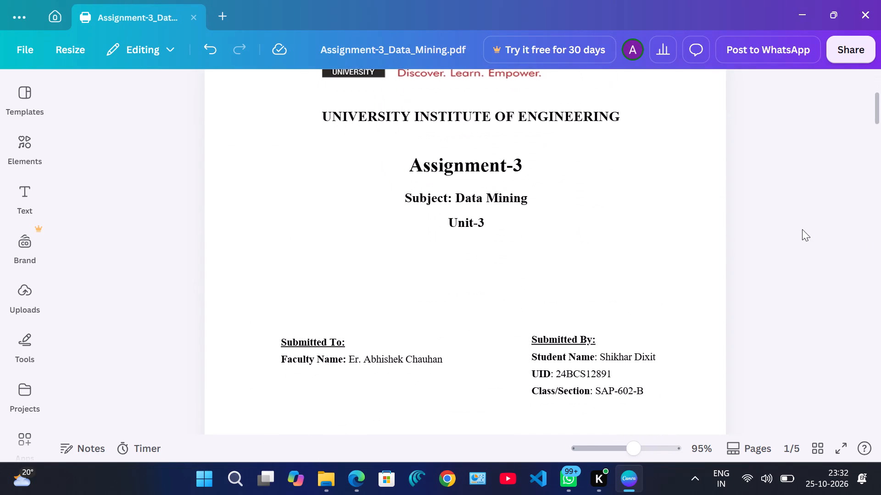
Underline the Assignment-3 title on the cover page.
{"action": "left_click", "coordinate": [433, 167]}
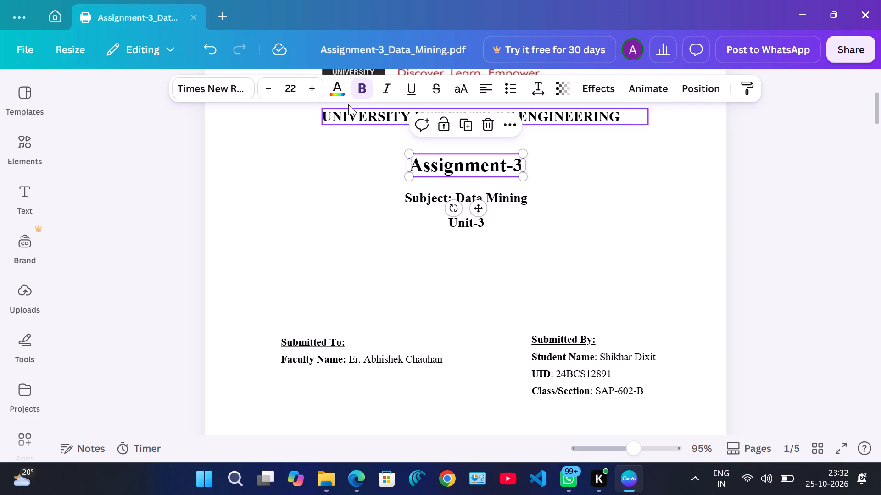
{"action": "left_click", "coordinate": [411, 86]}
{"action": "left_click", "coordinate": [849, 222]}
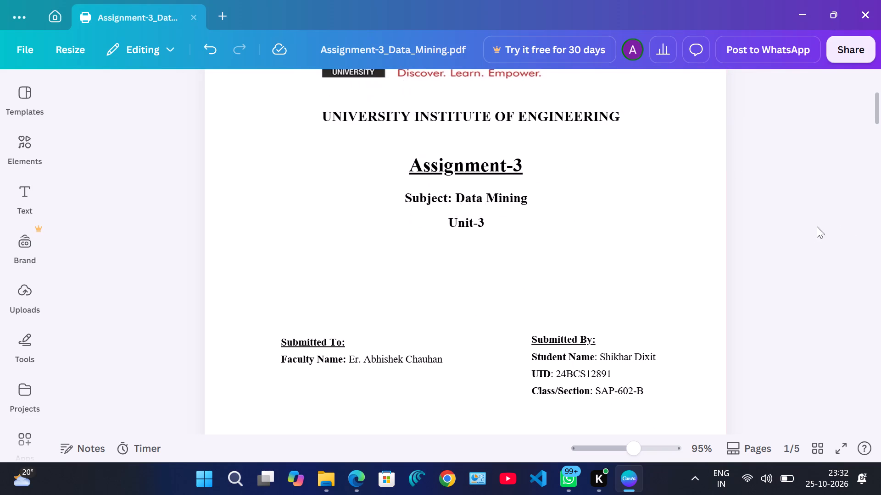
Review pages 2 to 4 again, checking which subheadings are underlined and how the bullets and tables are laid out.
{"action": "scroll", "coordinate": [808, 229], "scroll_direction": "down", "scroll_amount": 7}
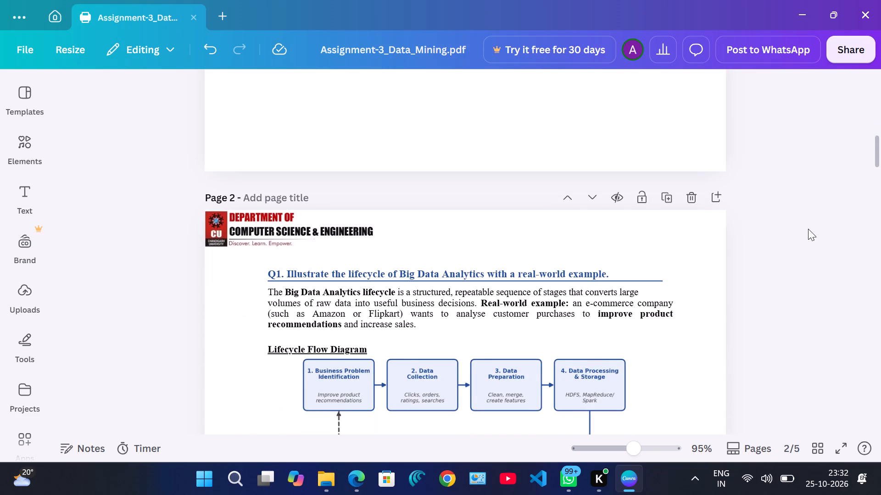
{"action": "scroll", "coordinate": [808, 229], "scroll_direction": "down", "scroll_amount": 2}
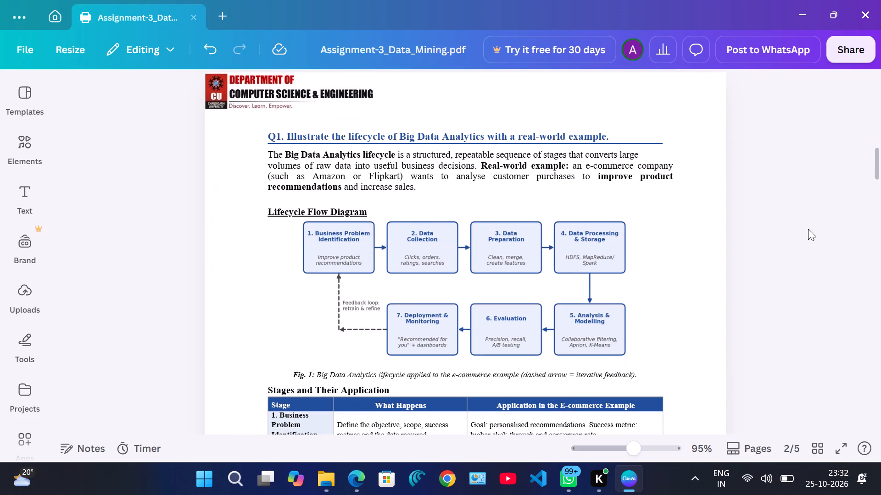
{"action": "scroll", "coordinate": [808, 229], "scroll_direction": "down", "scroll_amount": 4}
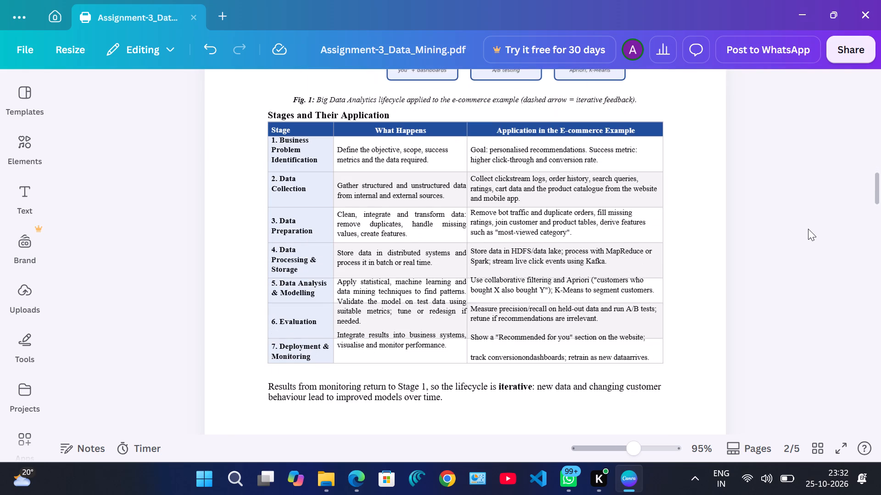
{"action": "scroll", "coordinate": [808, 229], "scroll_direction": "down", "scroll_amount": 6}
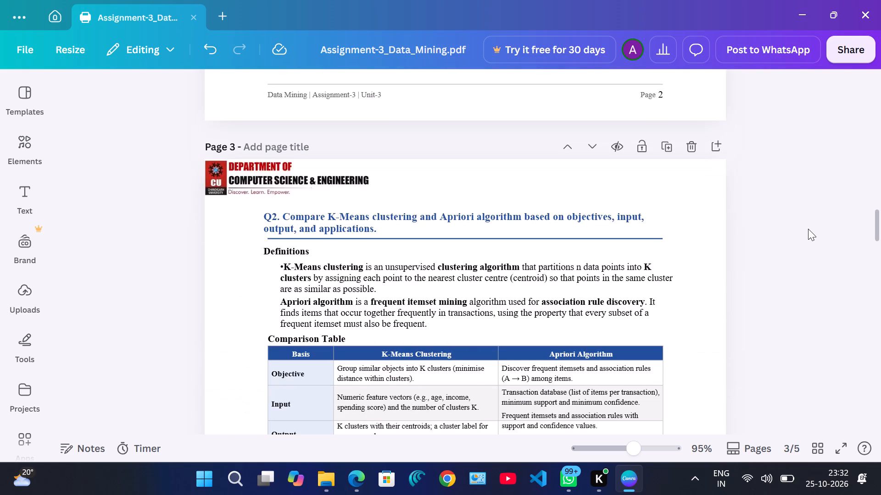
{"action": "scroll", "coordinate": [808, 229], "scroll_direction": "down", "scroll_amount": 11}
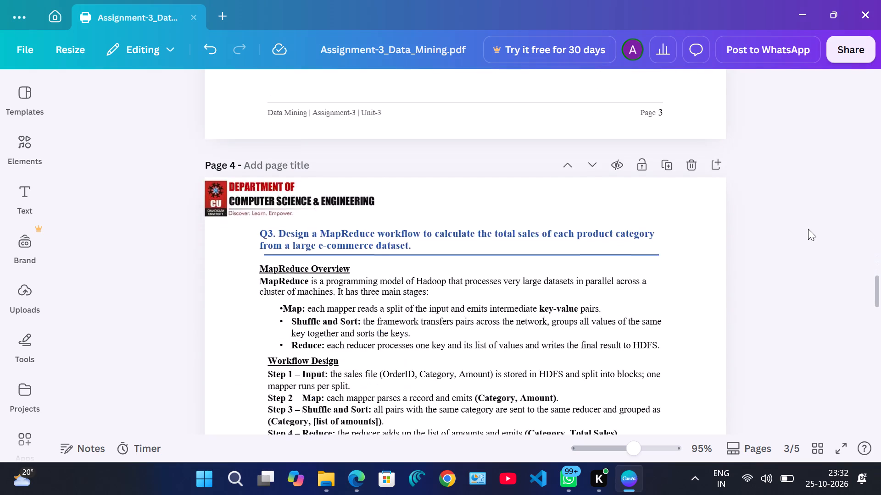
{"action": "scroll", "coordinate": [808, 229], "scroll_direction": "down", "scroll_amount": 4}
{"action": "scroll", "coordinate": [808, 229], "scroll_direction": "up", "scroll_amount": 3}
{"action": "scroll", "coordinate": [808, 229], "scroll_direction": "down", "scroll_amount": 3}
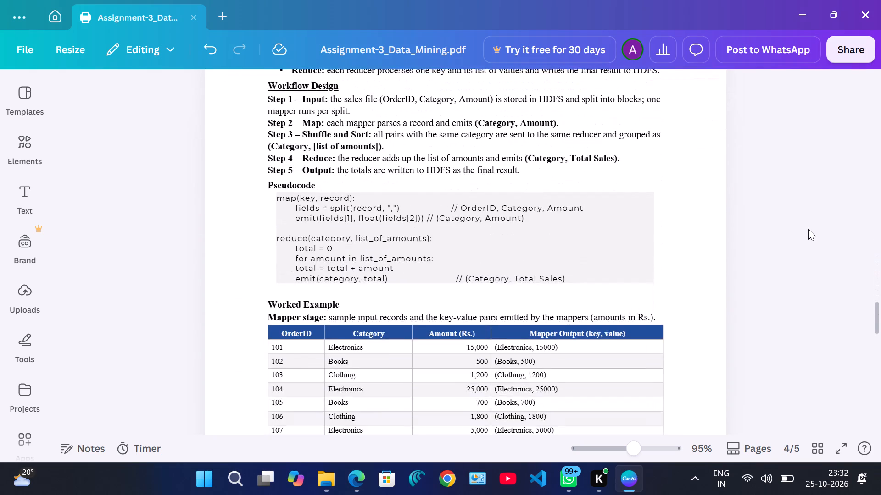
{"action": "scroll", "coordinate": [808, 229], "scroll_direction": "down", "scroll_amount": 5}
{"action": "scroll", "coordinate": [808, 229], "scroll_direction": "up", "scroll_amount": 3}
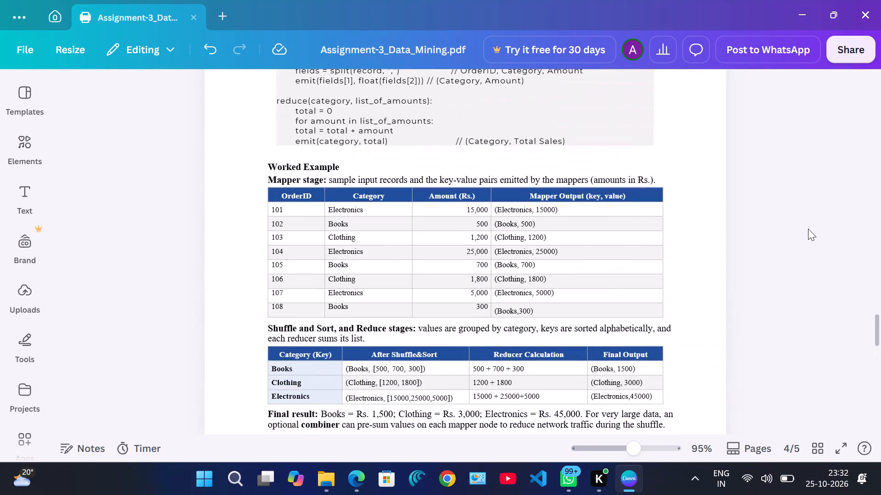
Change the heading Worked Example to Working Example above page 4's mapper table.
{"action": "double_click", "coordinate": [301, 169]}
{"action": "left_click", "coordinate": [301, 169]}
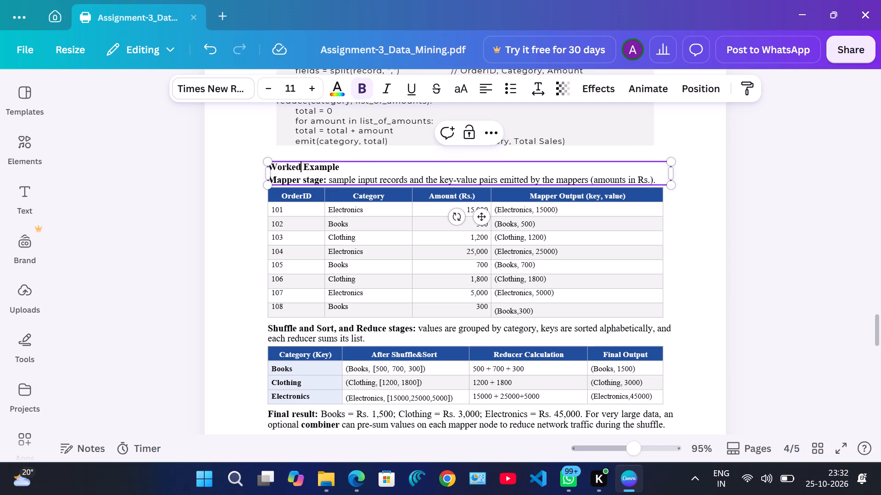
{"action": "key", "text": "BackSpace"}
{"action": "key", "text": "BackSpace"}
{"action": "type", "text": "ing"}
{"action": "left_click", "coordinate": [799, 235]}
Download all pages of the design as a PDF with the Digital preset.
{"action": "scroll", "coordinate": [799, 235], "scroll_direction": "down", "scroll_amount": 4}
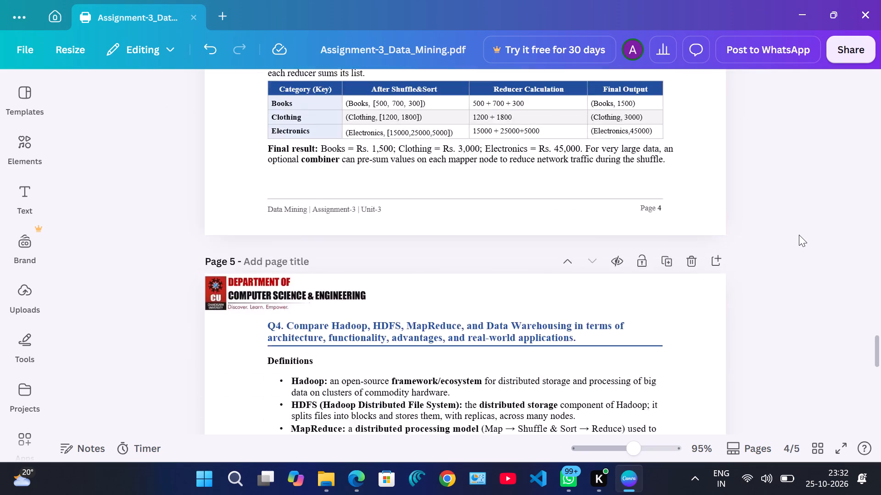
{"action": "scroll", "coordinate": [799, 235], "scroll_direction": "down", "scroll_amount": 7}
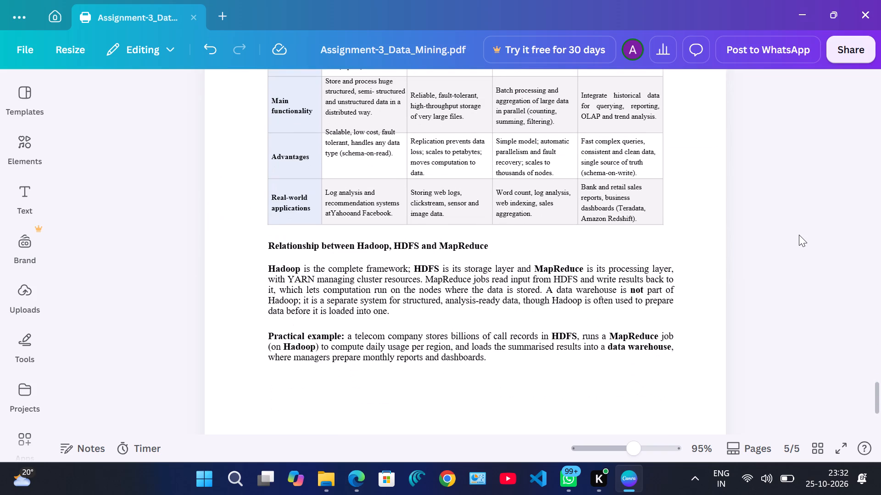
{"action": "scroll", "coordinate": [799, 235], "scroll_direction": "down", "scroll_amount": 4}
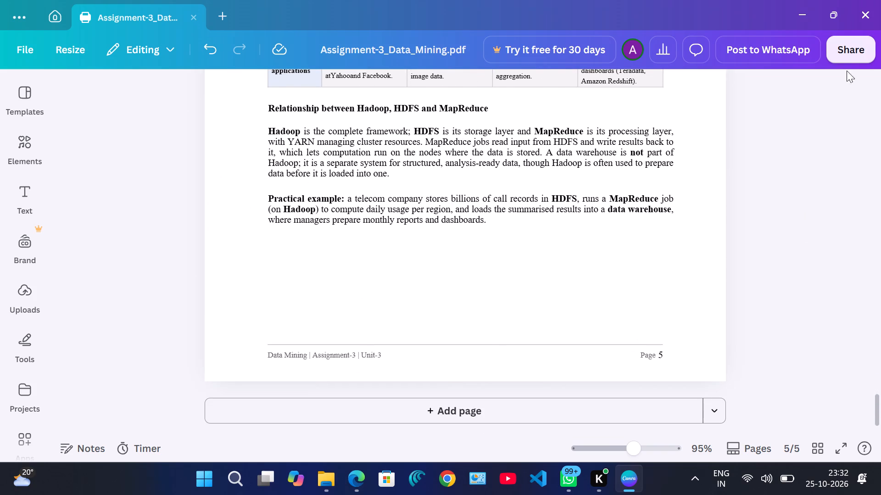
{"action": "left_click", "coordinate": [853, 54]}
{"action": "left_click", "coordinate": [630, 368]}
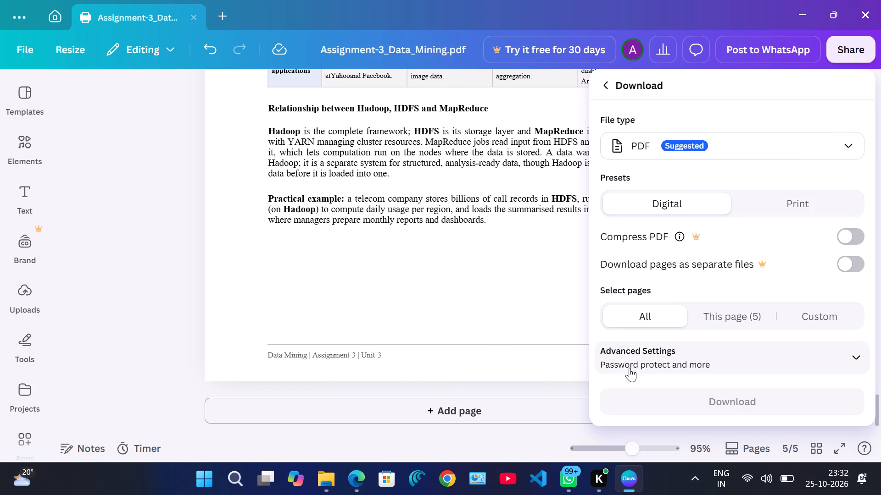
{"action": "left_click", "coordinate": [715, 395]}
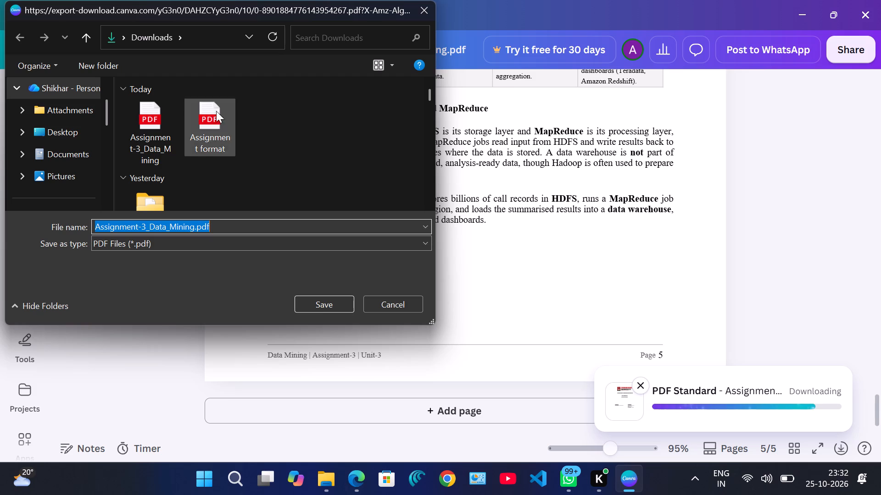
Choose the Downloads folder for the export and prefix the file name with the student's UID and an underscore.
{"action": "scroll", "coordinate": [66, 131], "scroll_direction": "down", "scroll_amount": 1}
{"action": "left_click", "coordinate": [62, 174]}
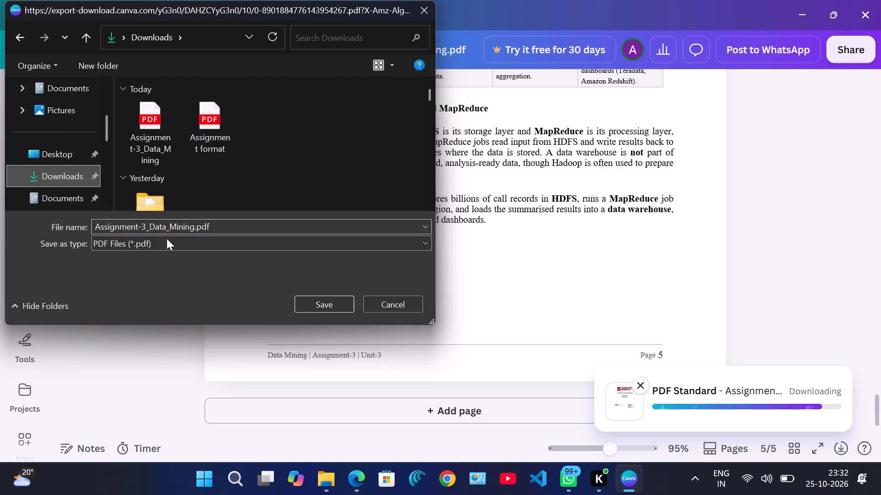
{"action": "left_click", "coordinate": [95, 230]}
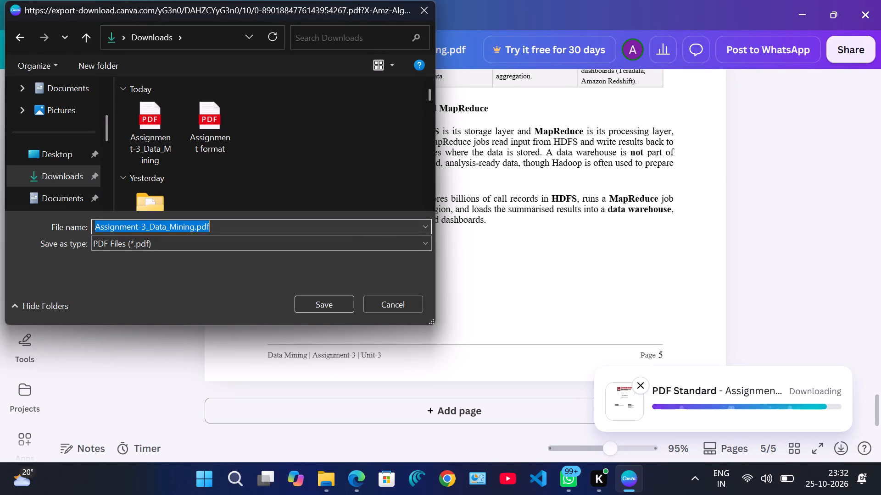
{"action": "left_click", "coordinate": [95, 229]}
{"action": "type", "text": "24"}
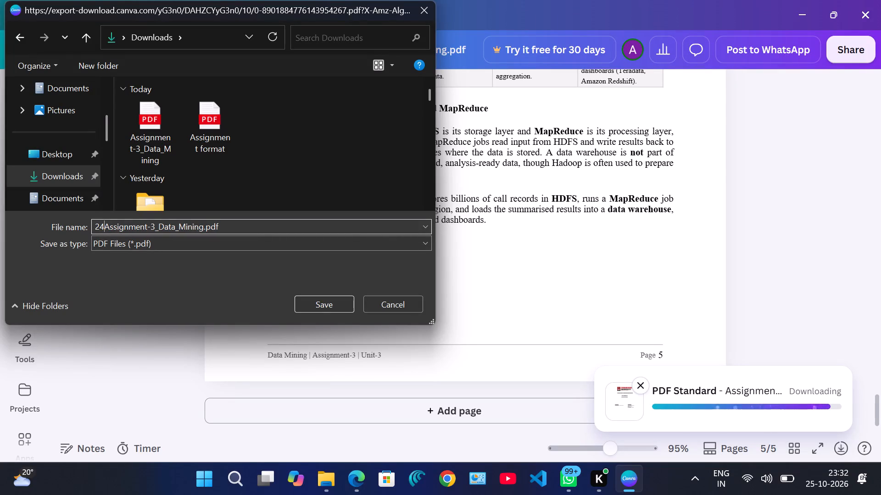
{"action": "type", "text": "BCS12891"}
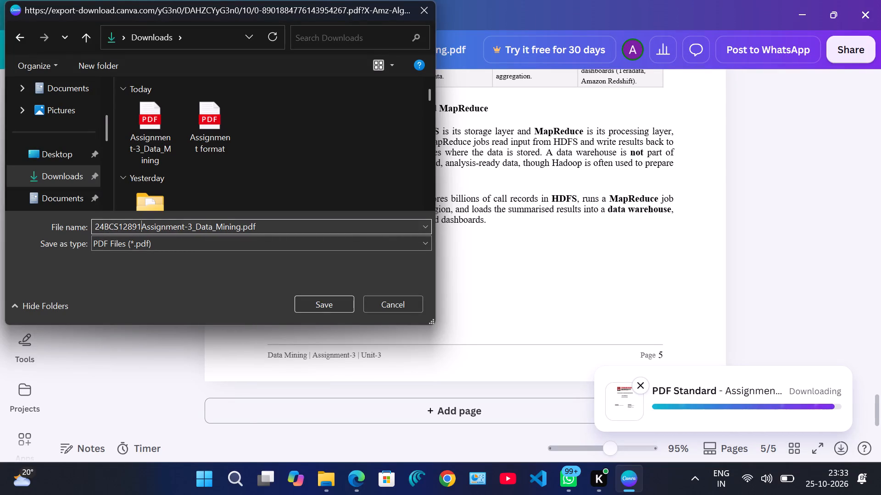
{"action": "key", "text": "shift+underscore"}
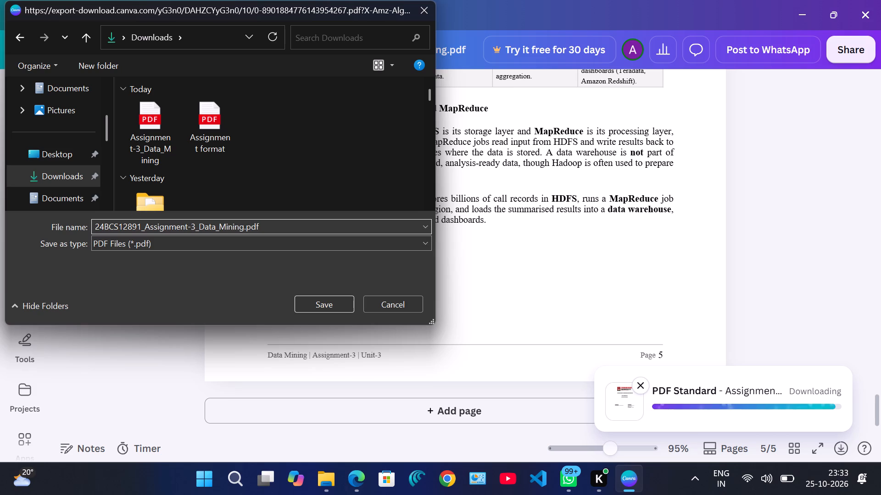
Remove _Data_Mining from the export's file name, keeping Assignment-3 before the .pdf extension.
{"action": "left_click", "coordinate": [243, 228]}
{"action": "key", "text": "BackSpace"}
{"action": "key", "text": "BackSpace"}
{"action": "key", "text": "BackSpace"}
{"action": "key", "text": "BackSpace"}
{"action": "key", "text": "BackSpace"}
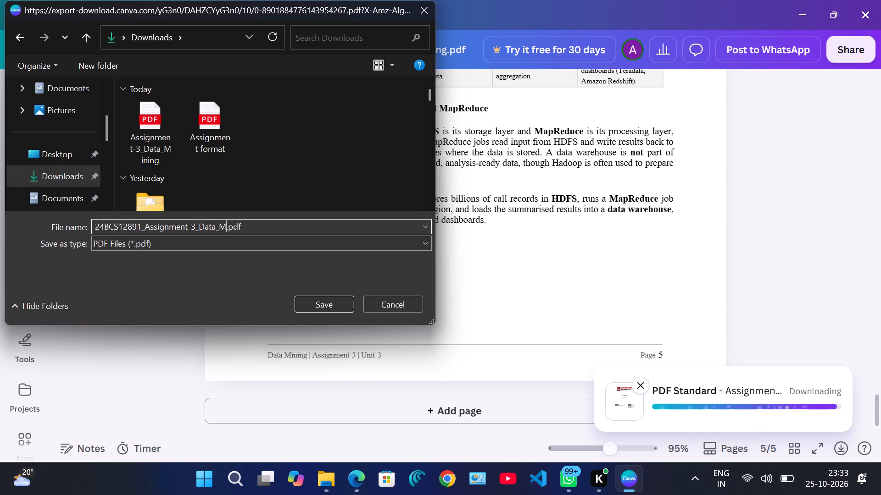
{"action": "key", "text": "BackSpace"}
{"action": "key", "text": "BackSpace"}
{"action": "key", "text": "BackSpace"}
{"action": "key", "text": "BackSpace"}
{"action": "key", "text": "BackSpace"}
{"action": "key", "text": "BackSpace"}
{"action": "key", "text": "BackSpace"}
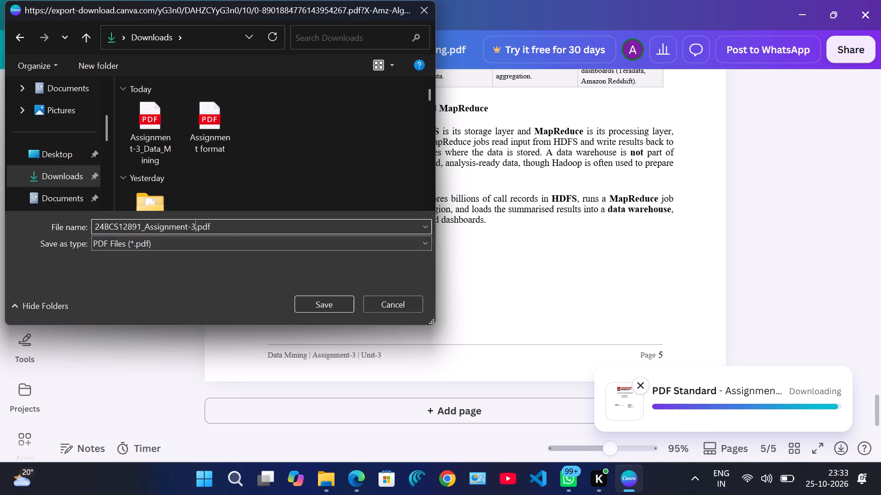
Insert the student's full name and an underscore before Assignment-3 in the file name and save the PDF.
{"action": "left_click", "coordinate": [142, 226]}
{"action": "left_click", "coordinate": [146, 229]}
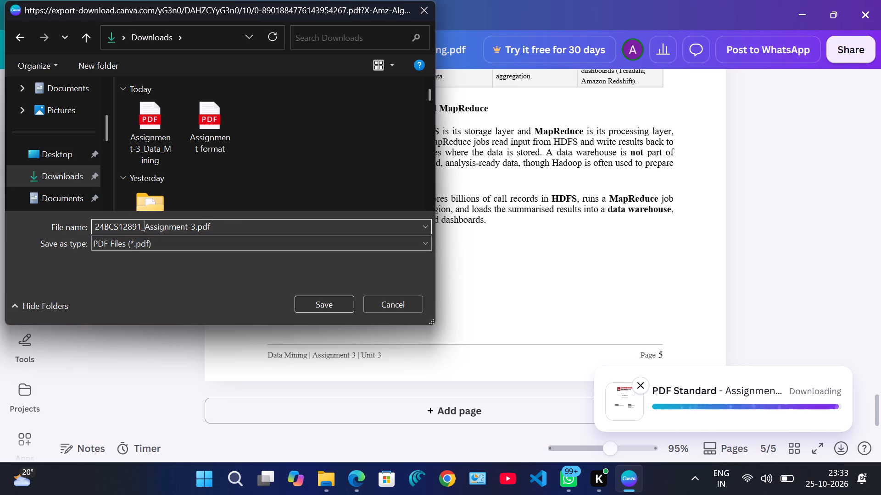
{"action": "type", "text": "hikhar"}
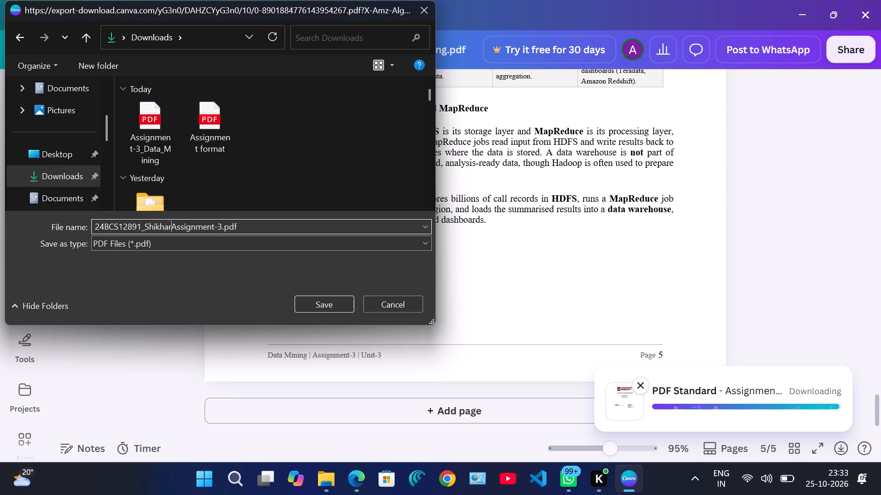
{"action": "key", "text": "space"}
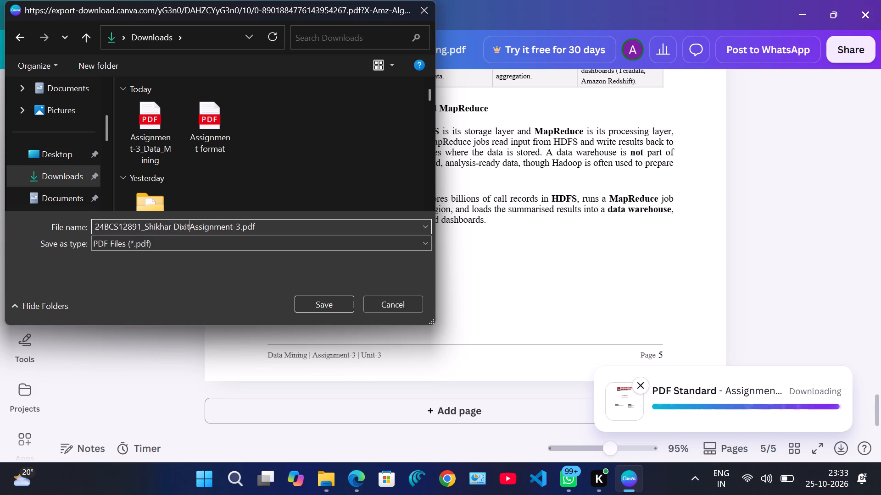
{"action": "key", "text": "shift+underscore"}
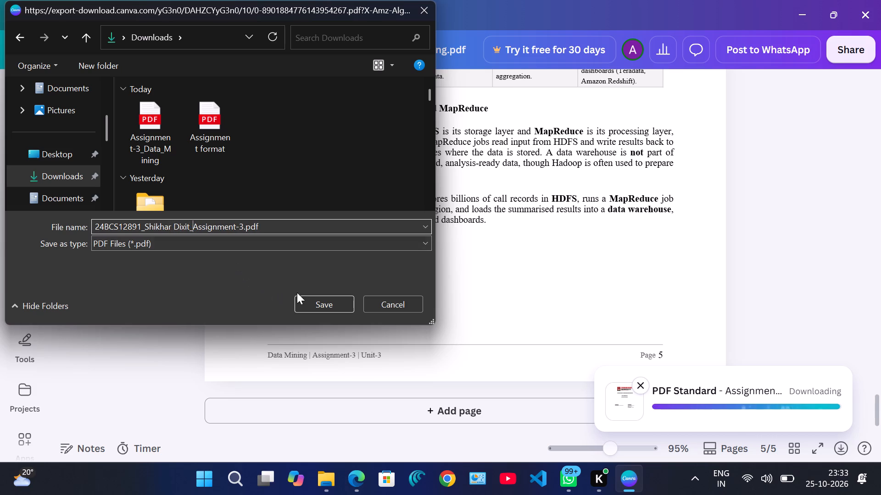
{"action": "left_click", "coordinate": [308, 297]}
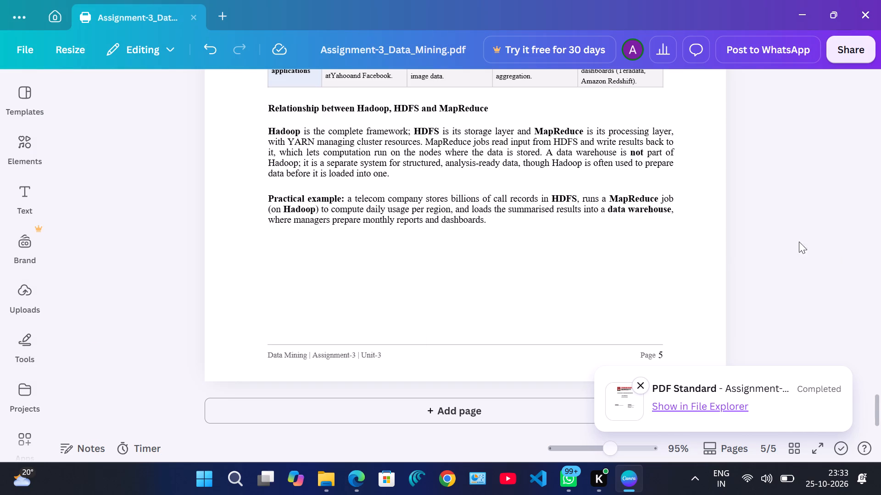
Switch to File Explorer and open the newly exported assignment PDF from the Downloads folder.
{"action": "left_click", "coordinate": [321, 476]}
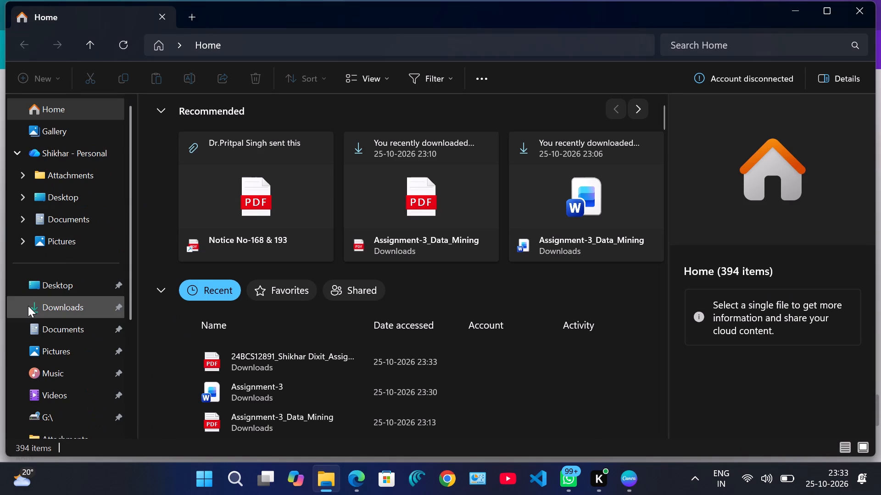
{"action": "left_click", "coordinate": [28, 304]}
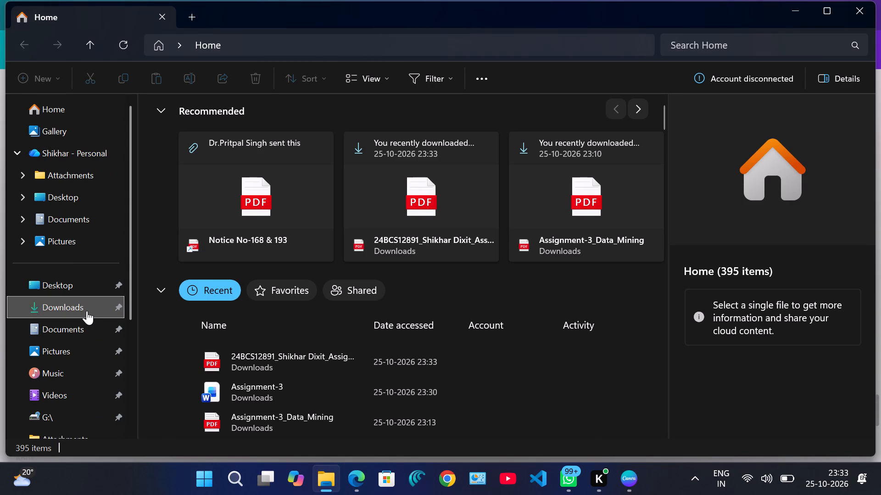
{"action": "left_click", "coordinate": [87, 311]}
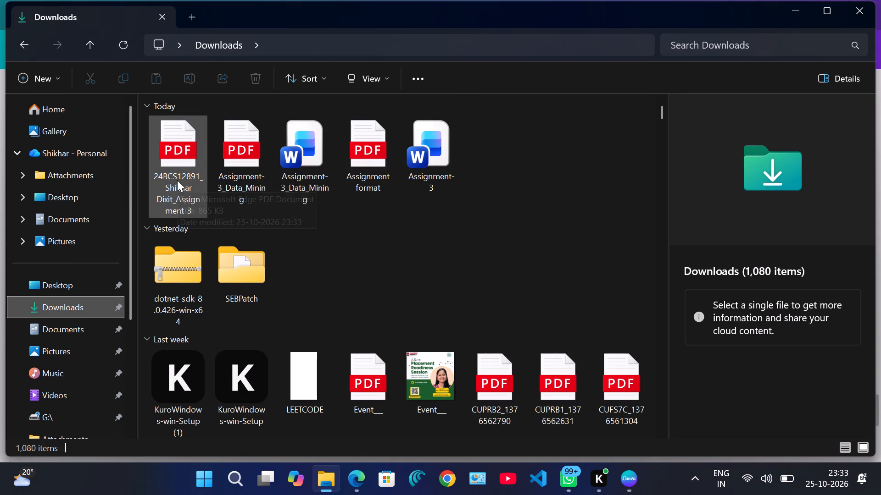
{"action": "double_click", "coordinate": [177, 180]}
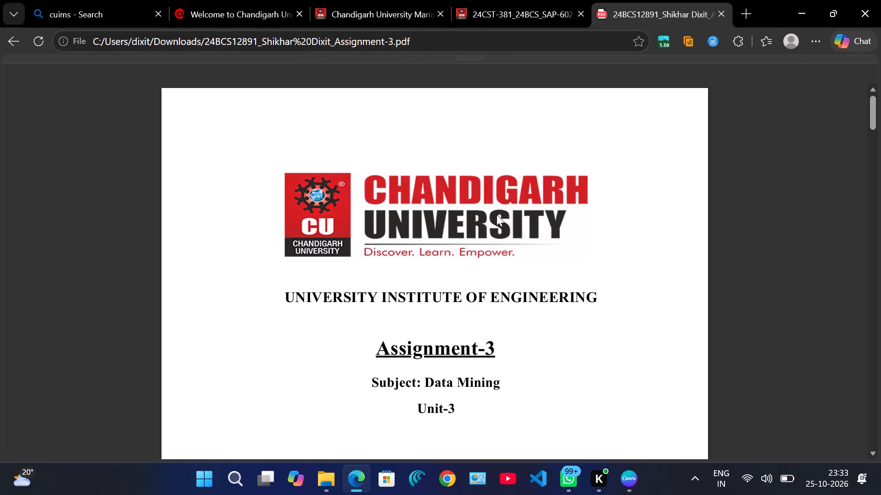
Review the exported PDF from the cover page through page 5, checking layout, tables and headings, and close the viewer.
{"action": "scroll", "coordinate": [510, 252], "scroll_direction": "down", "scroll_amount": 4}
{"action": "scroll", "coordinate": [510, 252], "scroll_direction": "up", "scroll_amount": 1}
{"action": "scroll", "coordinate": [510, 252], "scroll_direction": "down", "scroll_amount": 3}
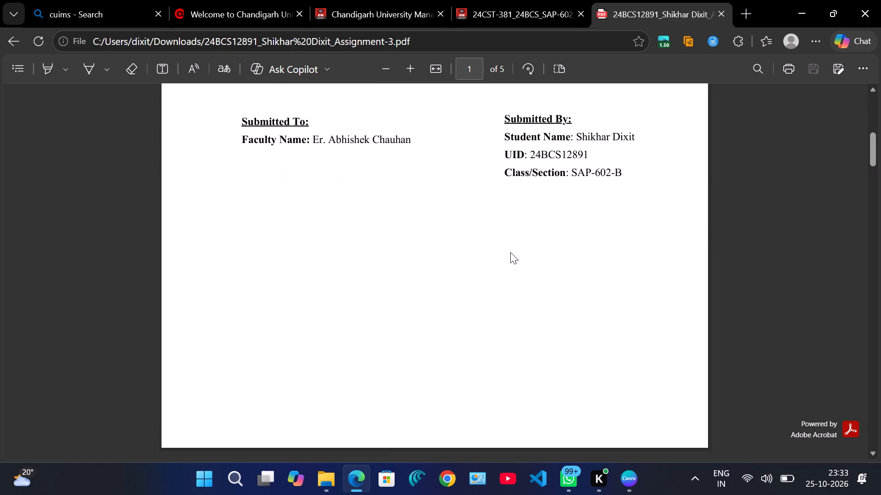
{"action": "scroll", "coordinate": [510, 252], "scroll_direction": "down", "scroll_amount": 9}
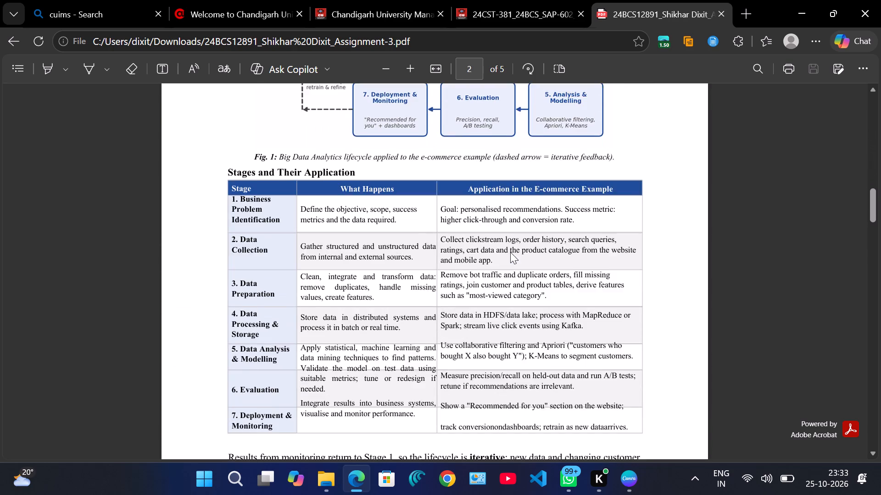
{"action": "scroll", "coordinate": [510, 252], "scroll_direction": "down", "scroll_amount": 8}
{"action": "scroll", "coordinate": [510, 252], "scroll_direction": "down", "scroll_amount": 20}
{"action": "scroll", "coordinate": [510, 252], "scroll_direction": "down", "scroll_amount": 2}
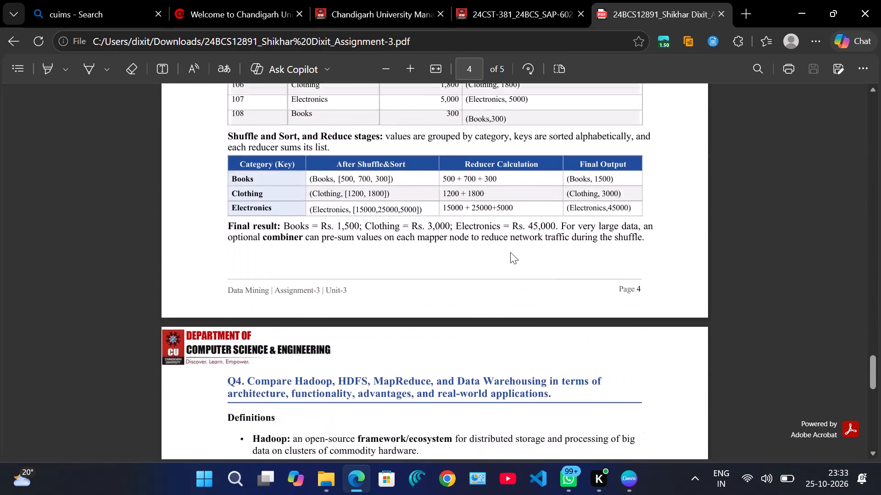
{"action": "scroll", "coordinate": [510, 252], "scroll_direction": "down", "scroll_amount": 8}
{"action": "left_click", "coordinate": [880, 0]}
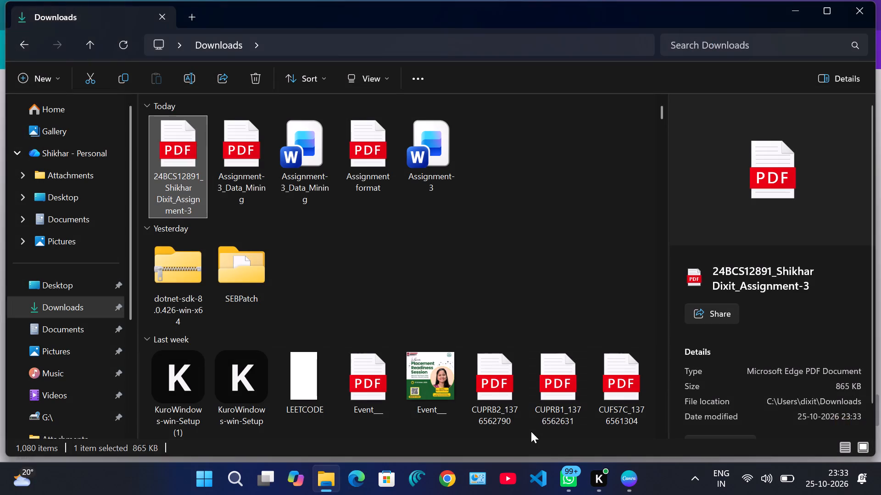